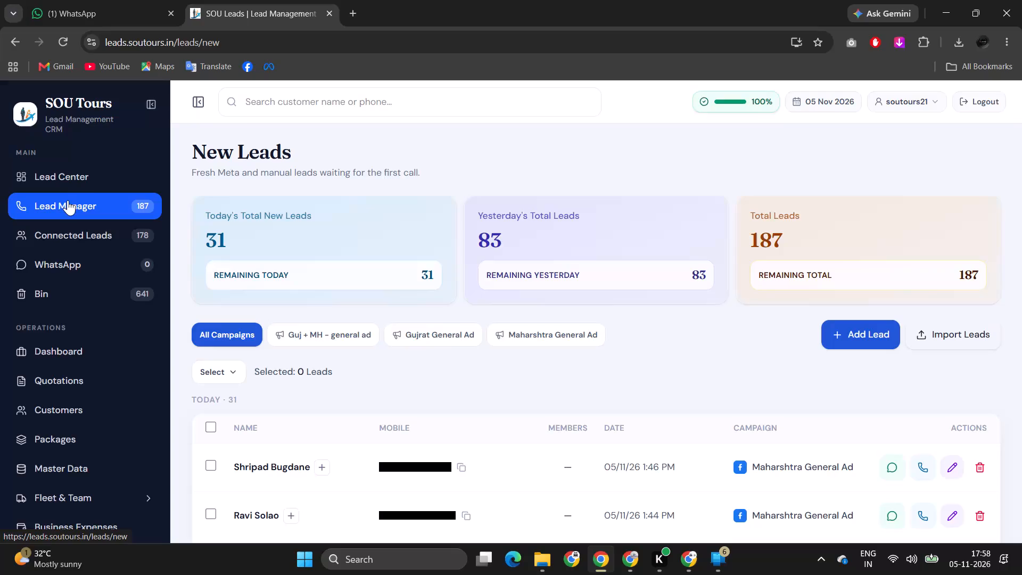
View the Lead Center, and return to the new leads list in Lead Manager.
left_click(85, 179)
left_click(103, 200)
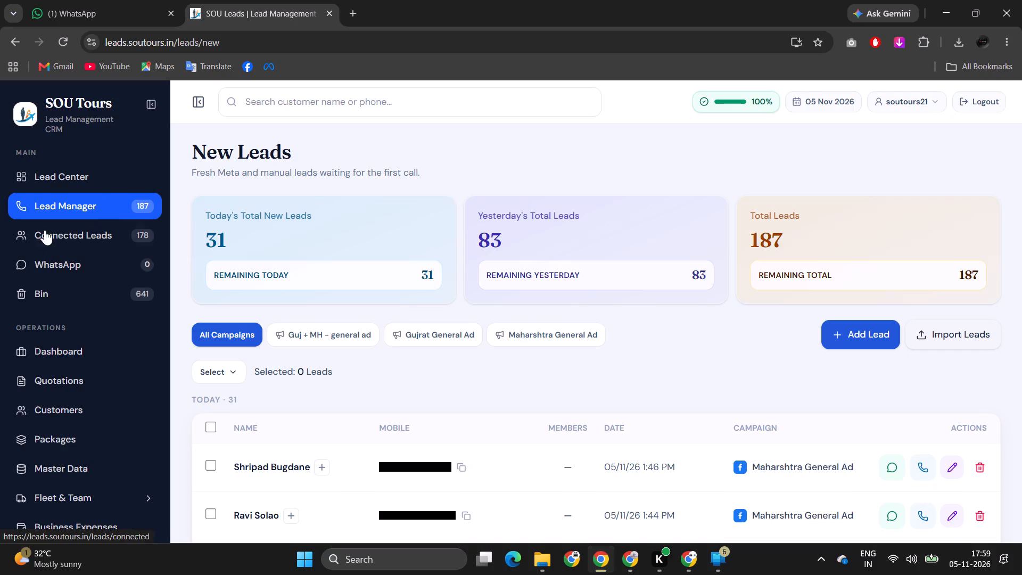
Start a phone call to the first lead in today's new leads list.
left_click(914, 471)
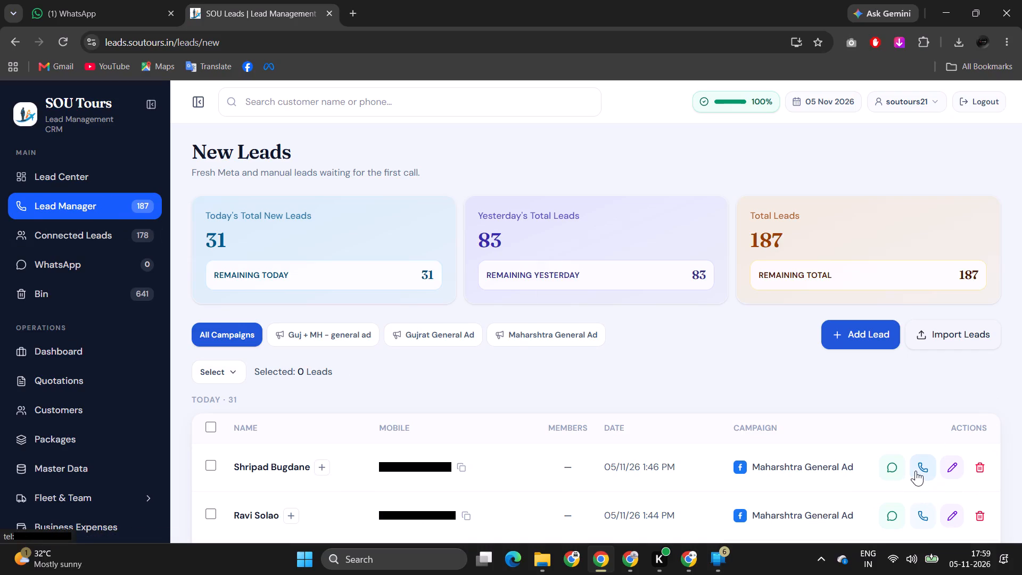
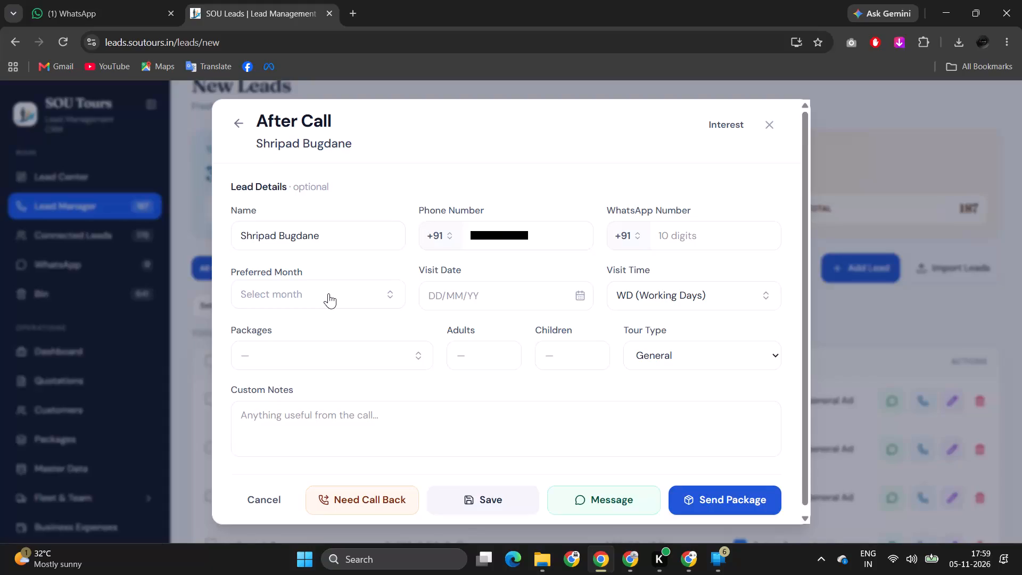
Set the lead's preferred month to November and the visit date to 13/11/26 in the after-call details.
left_click(327, 293)
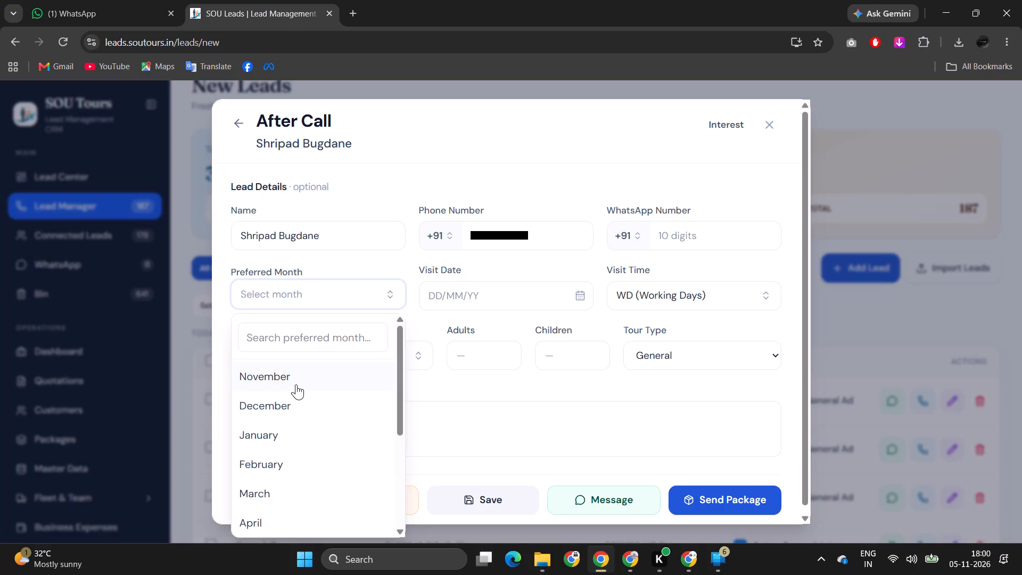
left_click(295, 384)
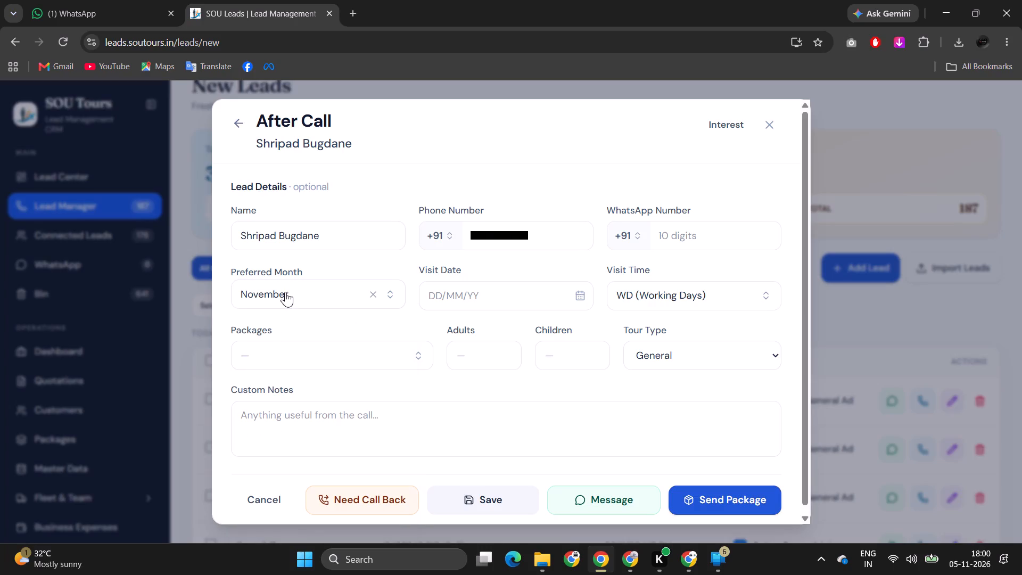
left_click(493, 360)
left_click(268, 291)
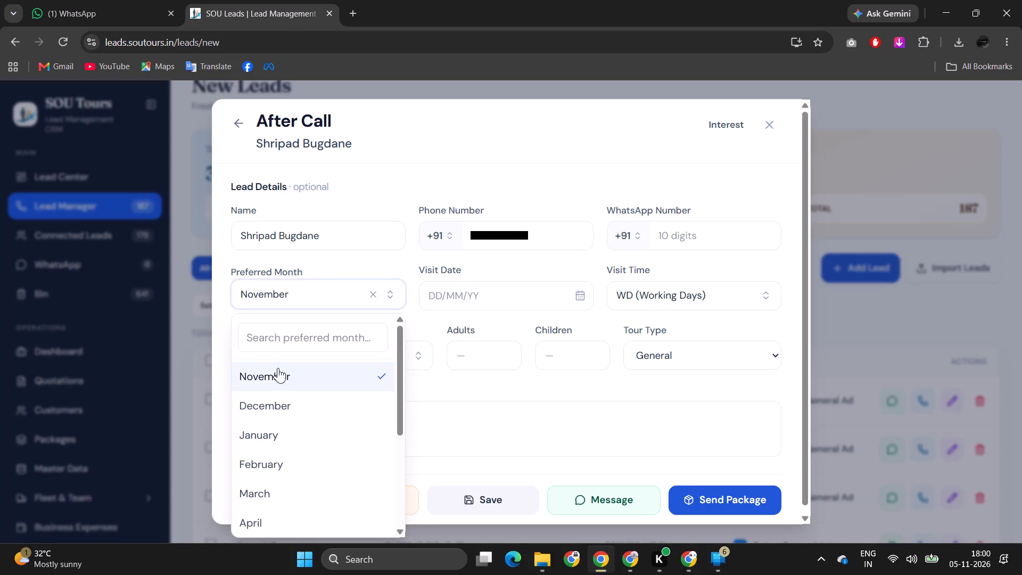
left_click(453, 293)
left_click(575, 297)
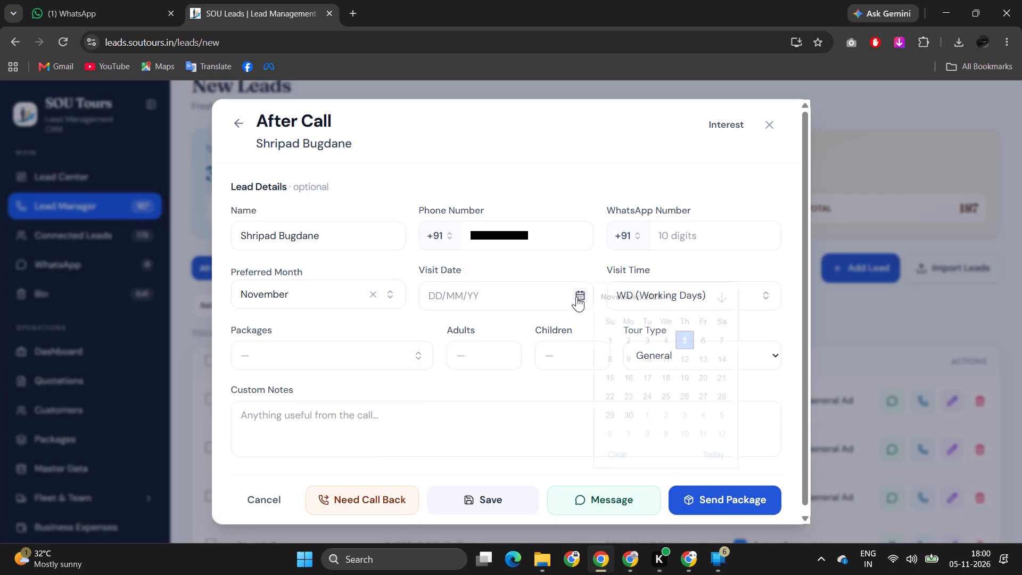
left_click(697, 360)
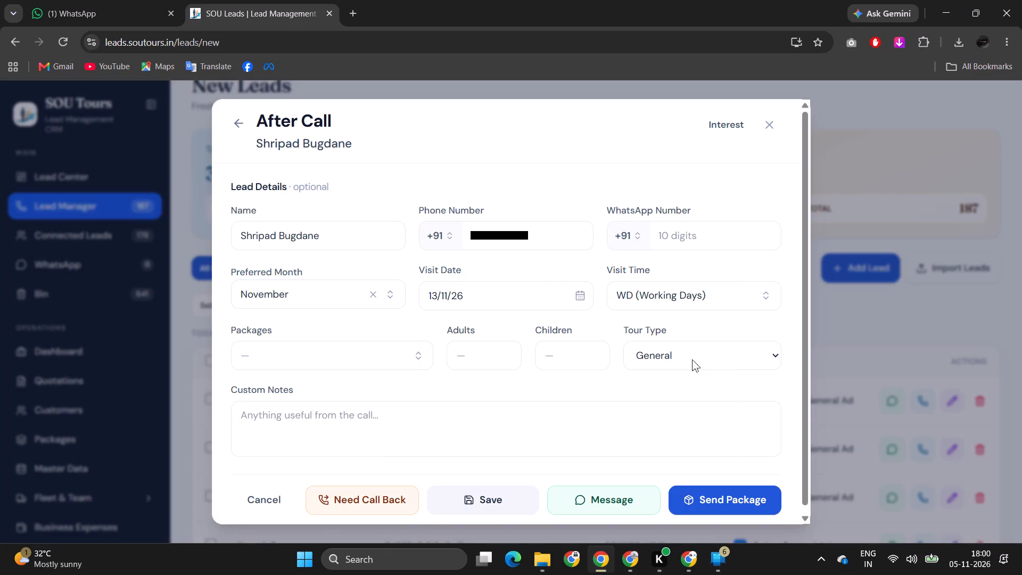
Enter 4 adults and 2 children for the lead's trip.
left_click(476, 355)
key("3")
key("BackSpace")
key("BackSpace")
key("4")
left_click(579, 365)
key("2")
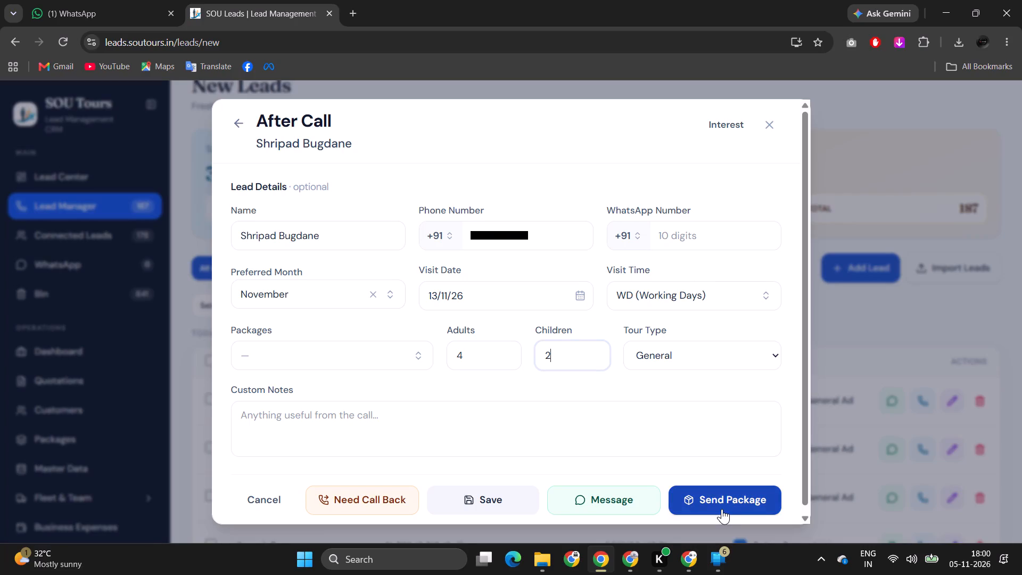
Proceed to send packages to the lead, selecting all four most selling ones: (BO) GOLD 1N2D and 2N3D HOTELS and RESORTS - General.
left_click(718, 510)
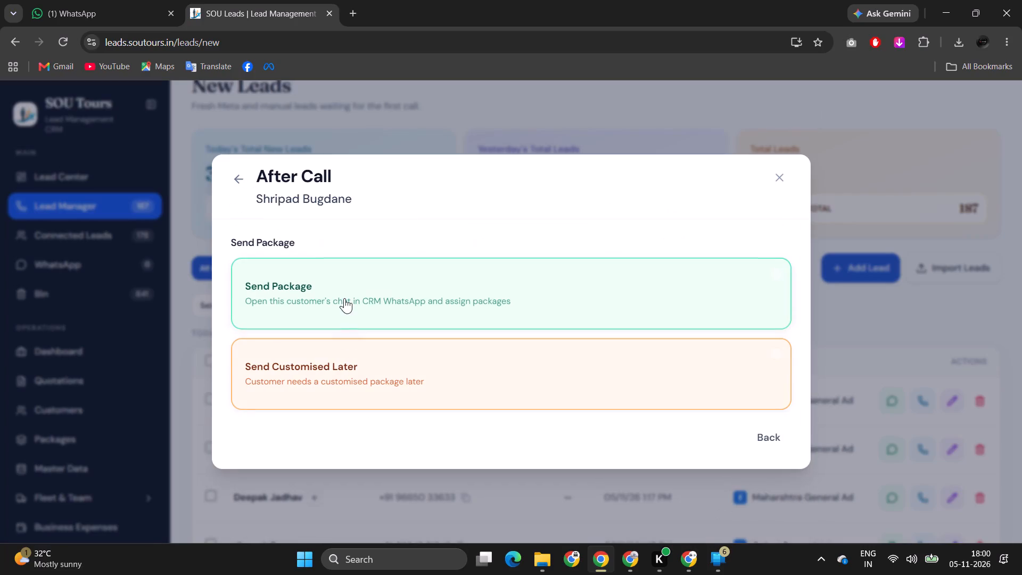
left_click(343, 298)
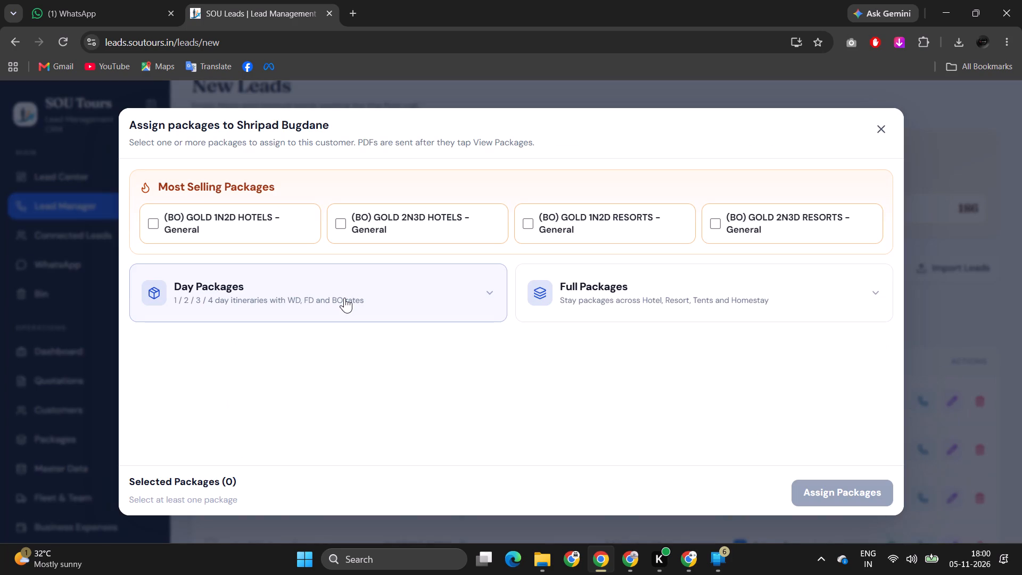
left_click(283, 229)
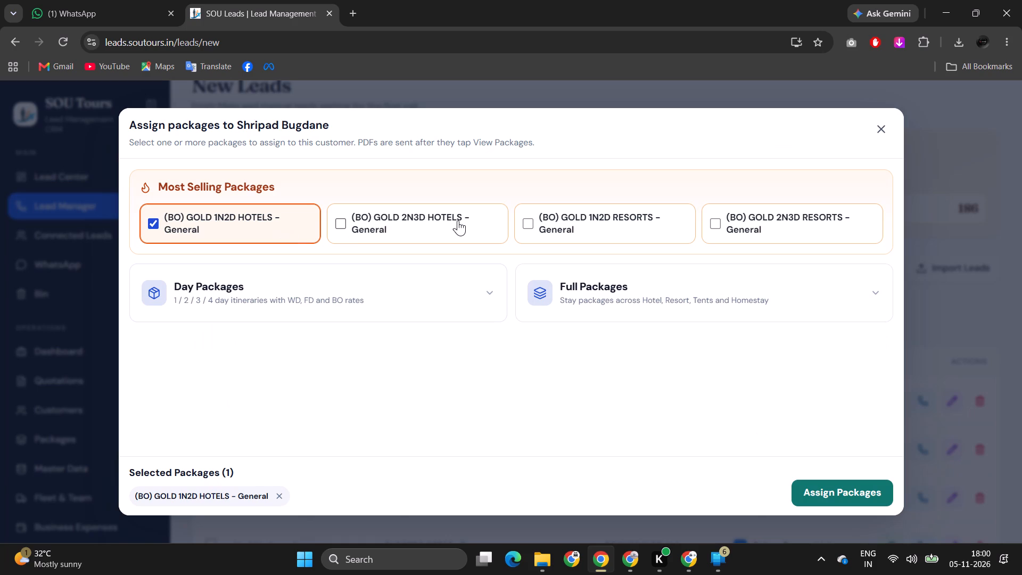
left_click(457, 220)
left_click(592, 227)
left_click(784, 229)
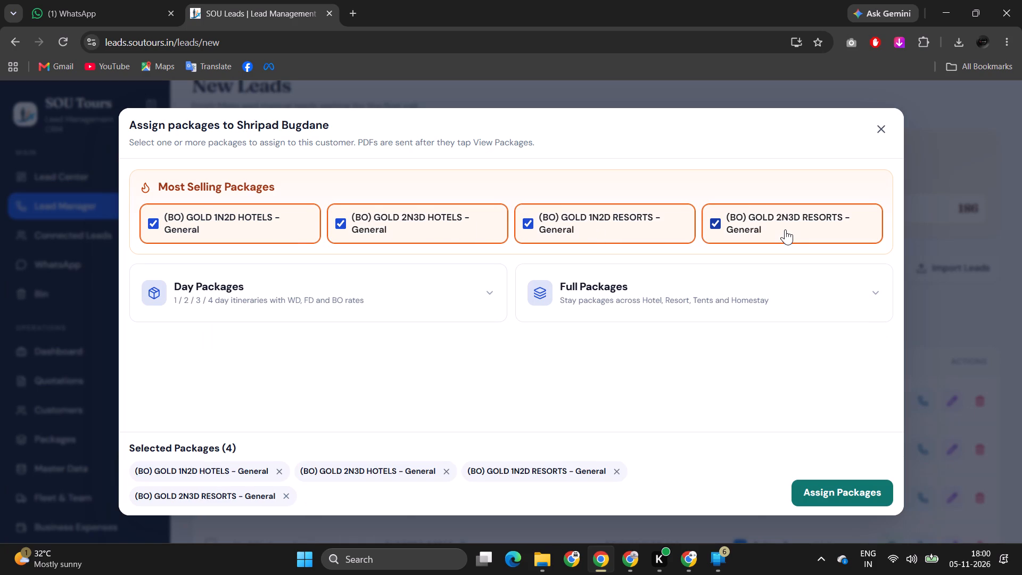
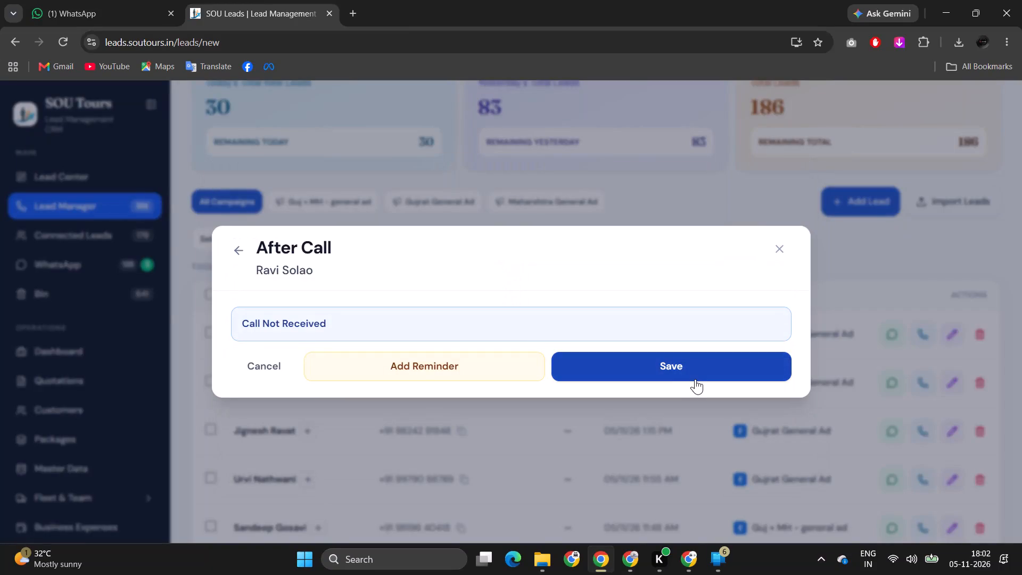
Save the lead's after-call outcome as Call Not Received, without adding a reminder.
left_click(687, 374)
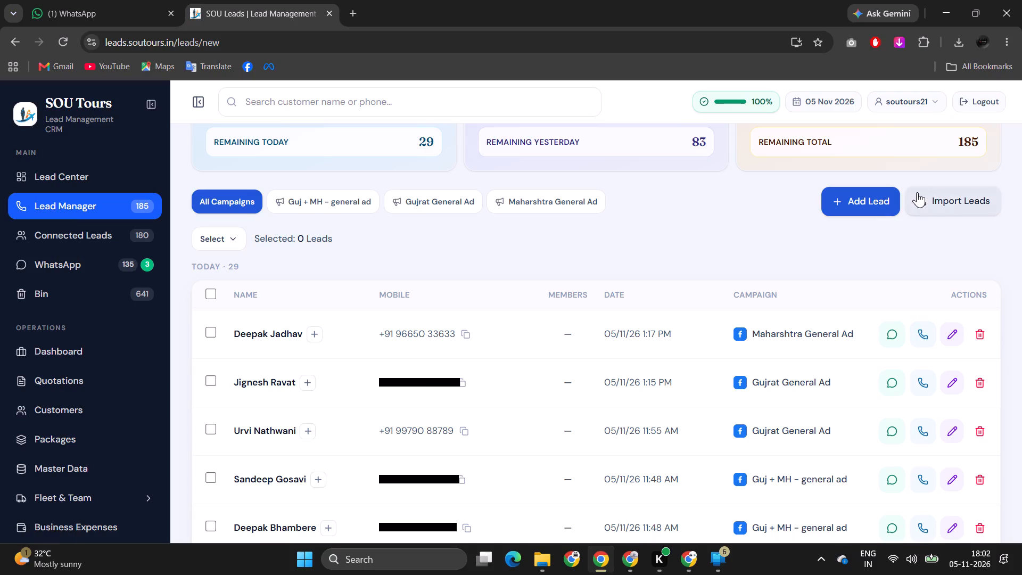
Call the first lead in today's list, from the Maharshtra General Ad campaign, to record its call outcome.
left_click(922, 327)
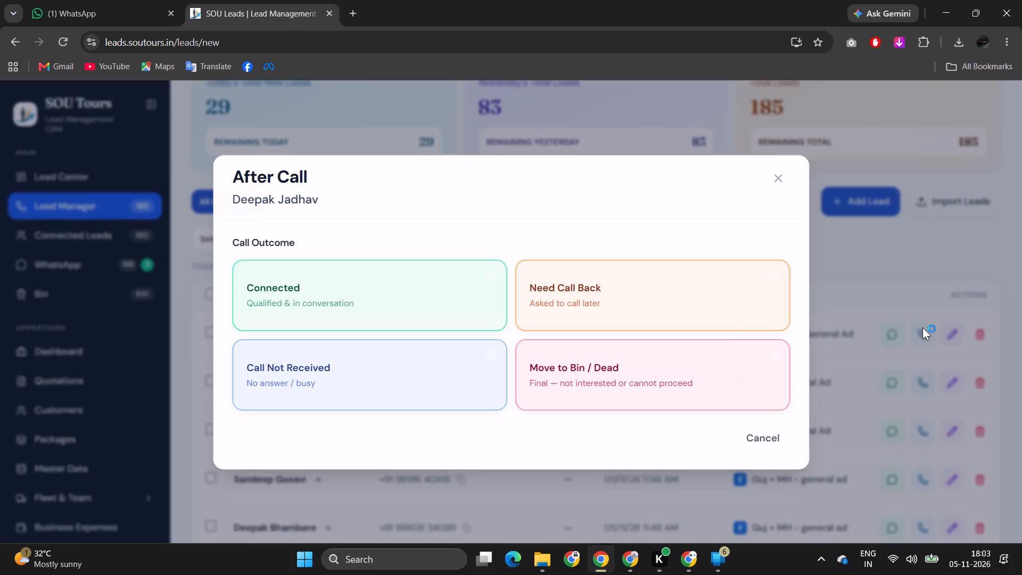
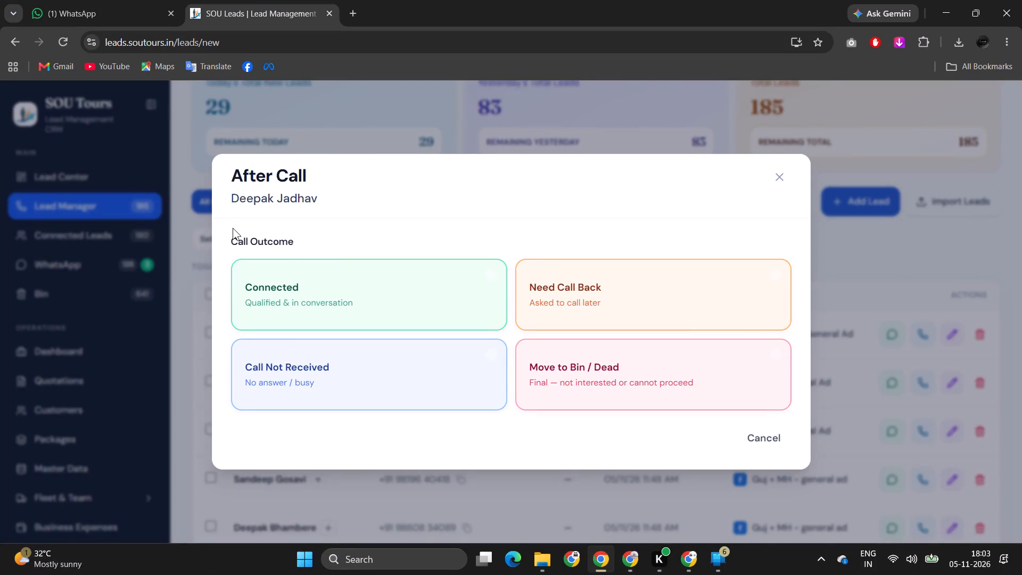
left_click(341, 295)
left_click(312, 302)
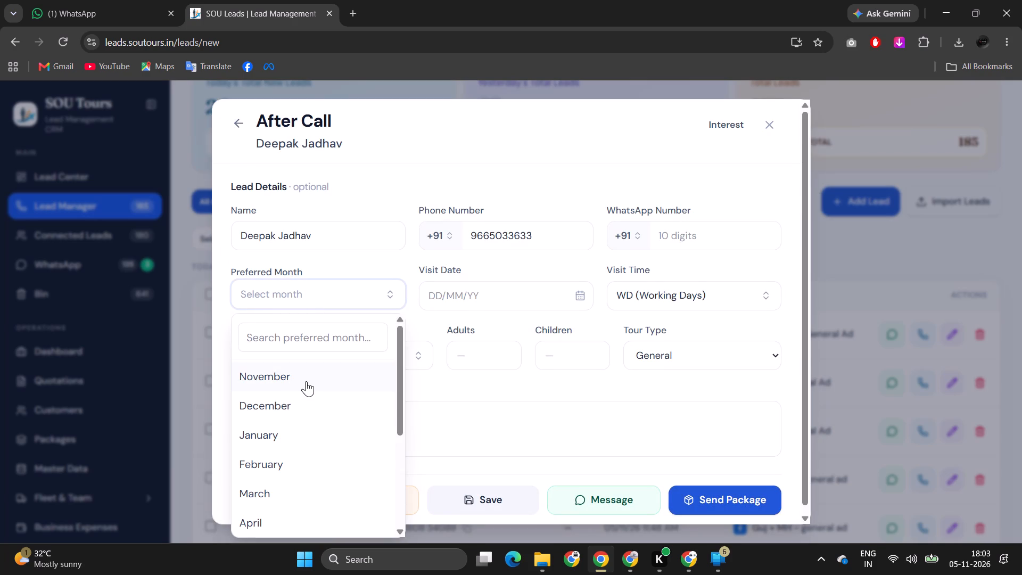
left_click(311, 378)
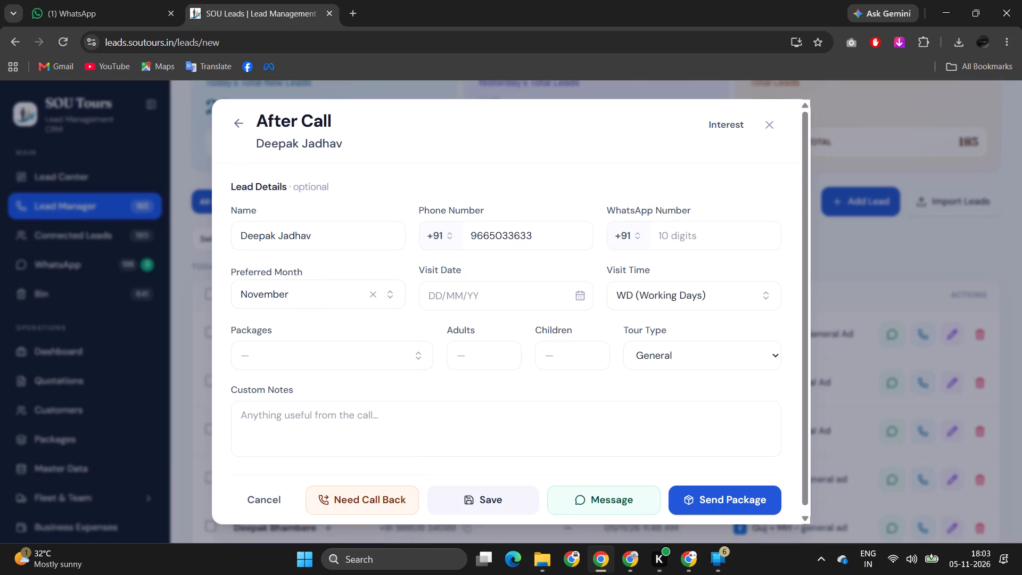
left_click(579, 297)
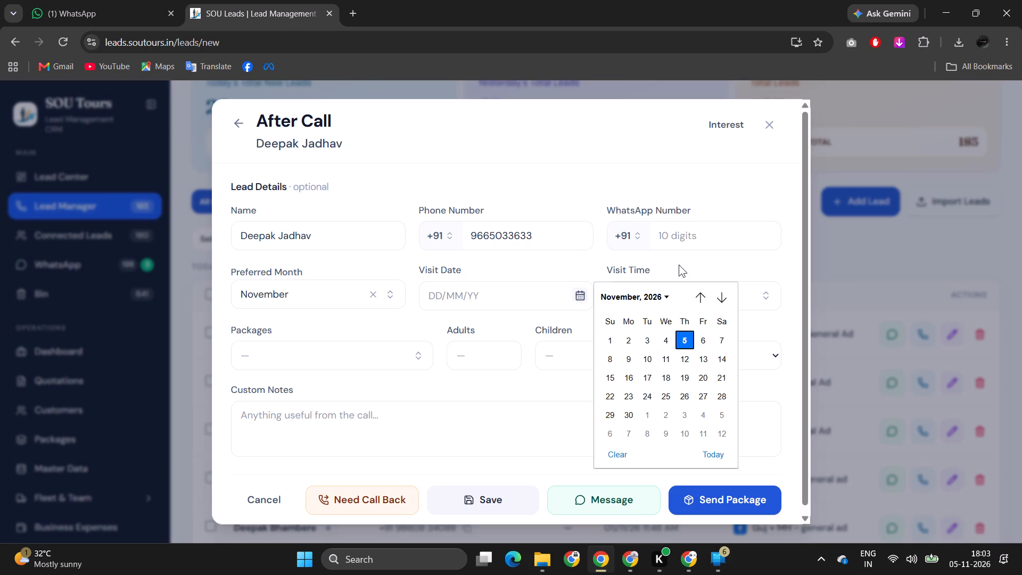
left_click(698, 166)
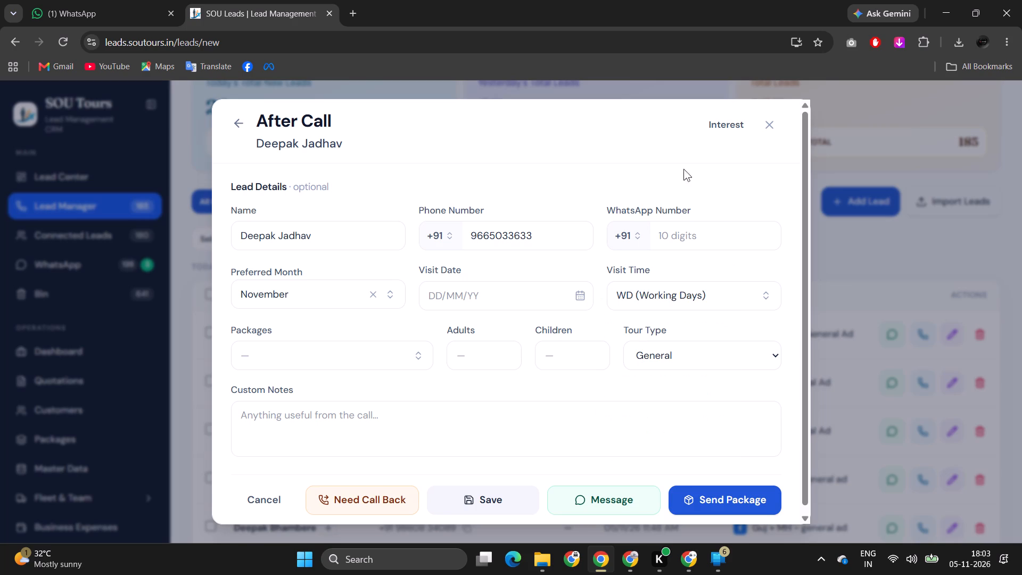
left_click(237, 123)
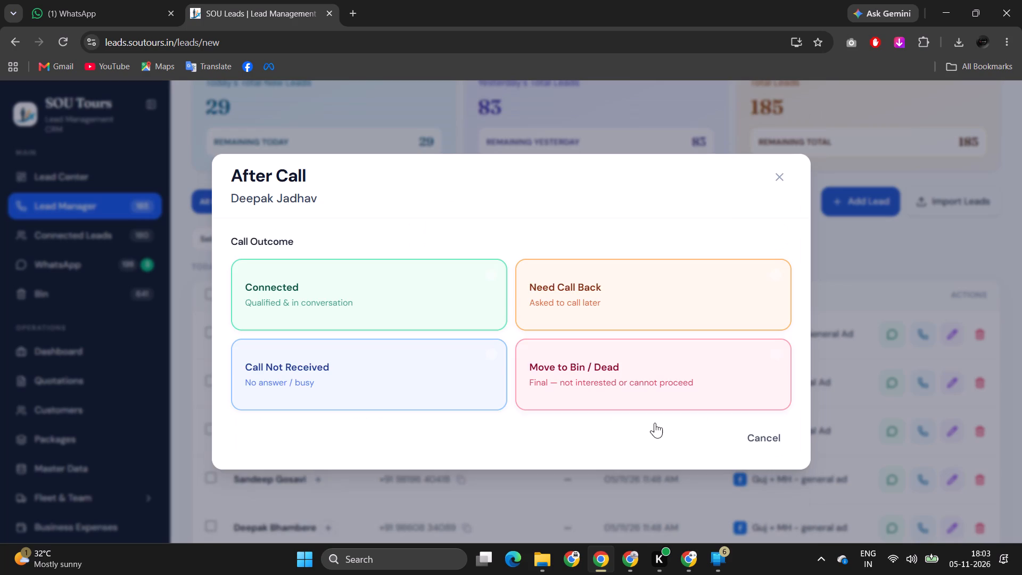
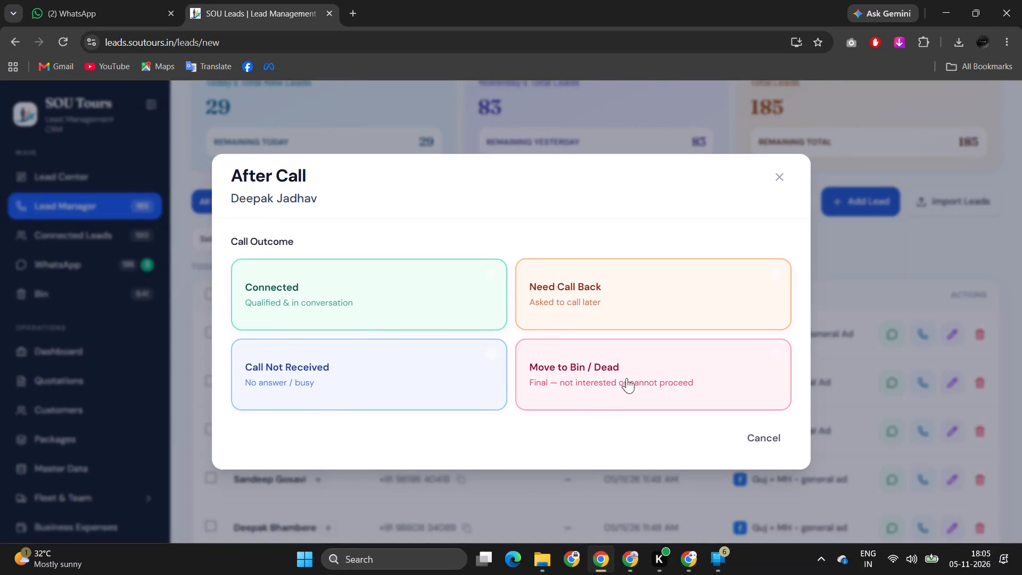
Record the call outcome for the current lead as Move to Bin / Dead.
left_click_drag(630, 381, 636, 379)
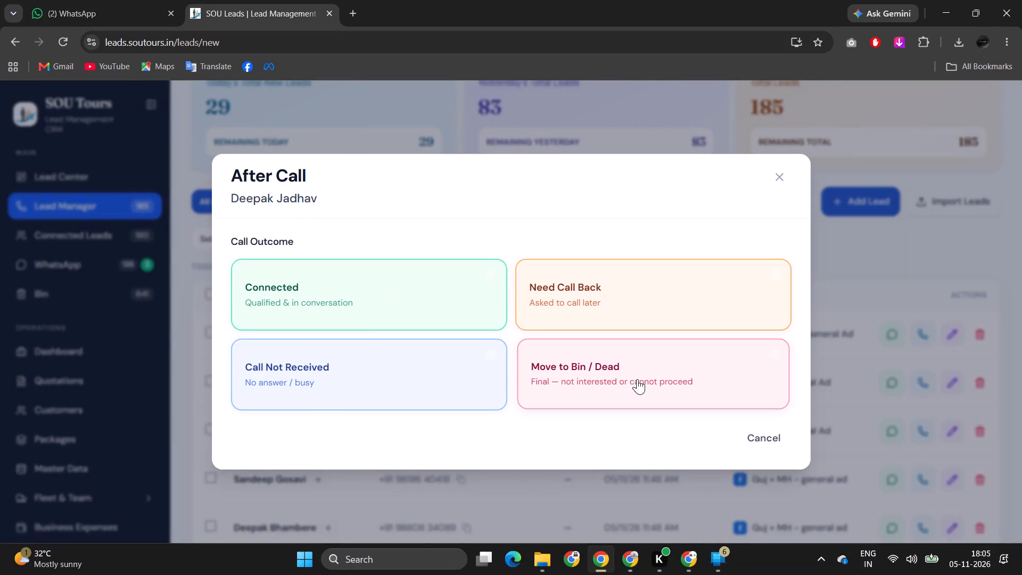
left_click(678, 427)
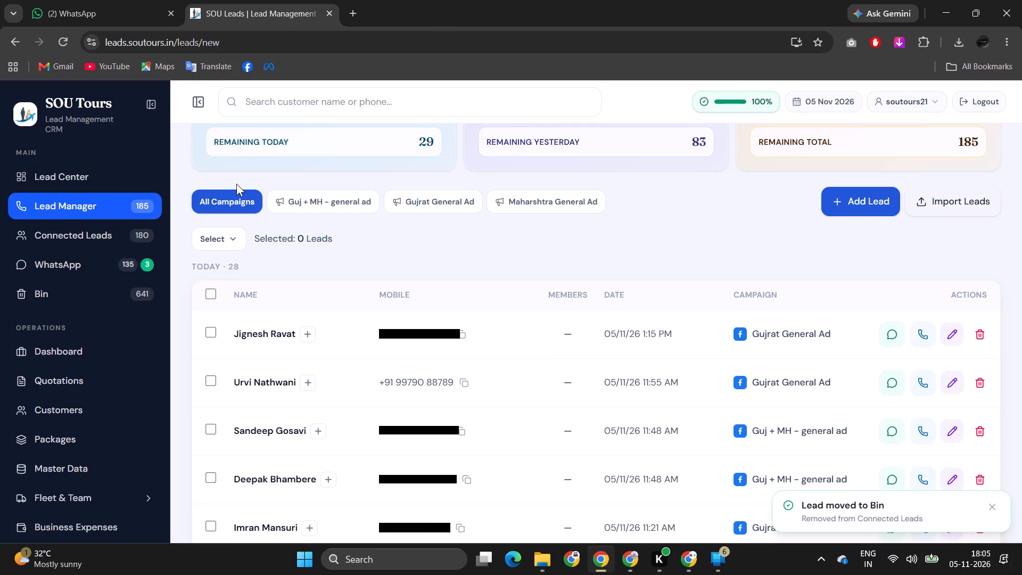
Call the first lead in today's list, the 1:15 PM lead from the Gujrat General Ad campaign.
left_click(919, 328)
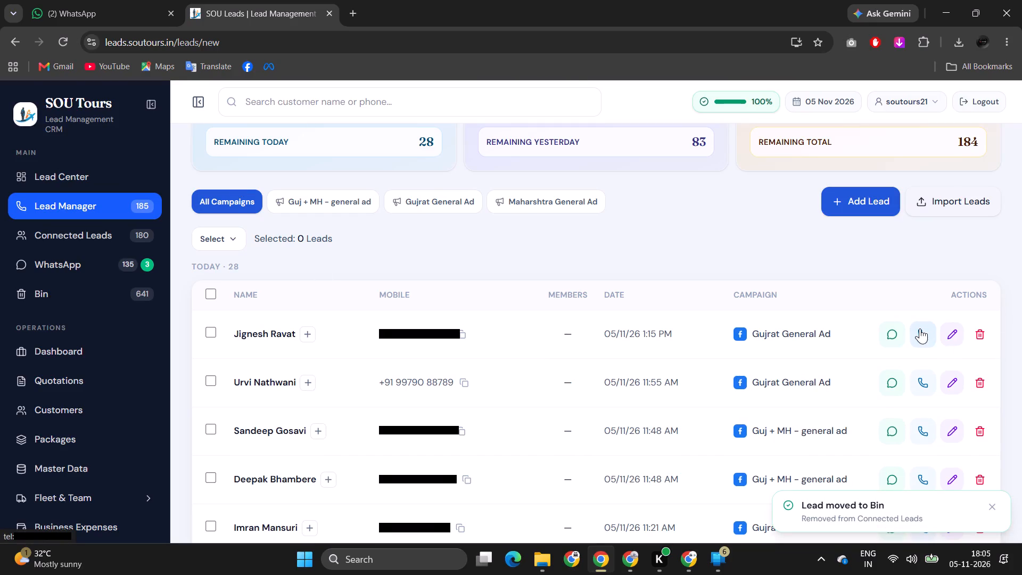
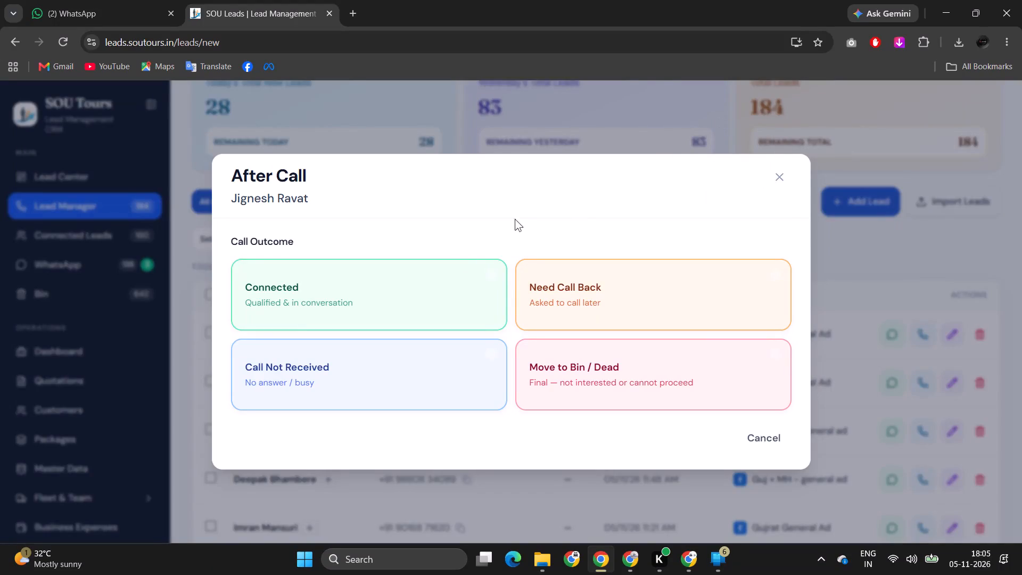
Record the lead's call outcome as Connected and open the preferred month choices in the lead details.
left_click(421, 304)
left_click(271, 299)
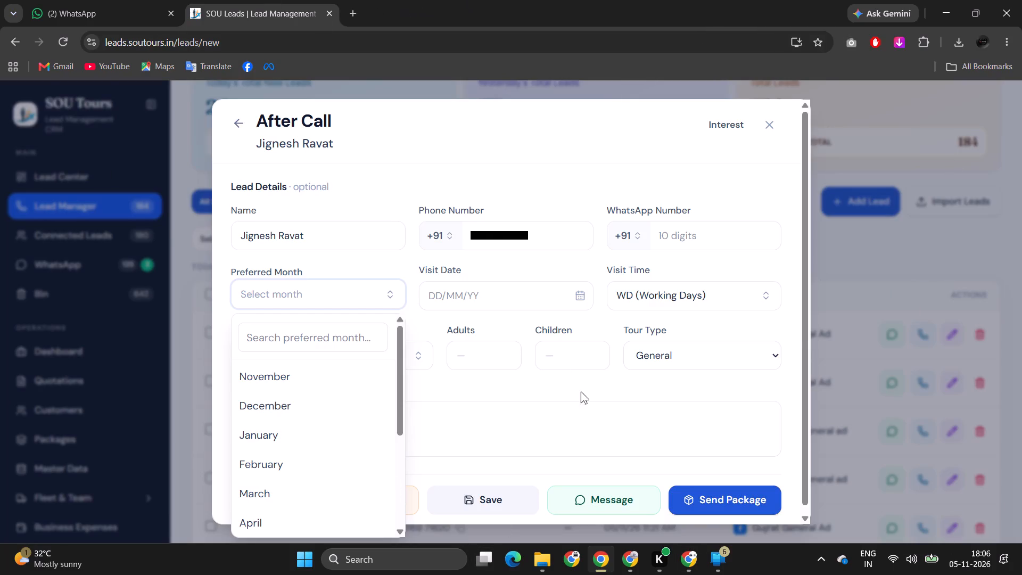
Switch to the other Chrome profile's window.
left_click(571, 557)
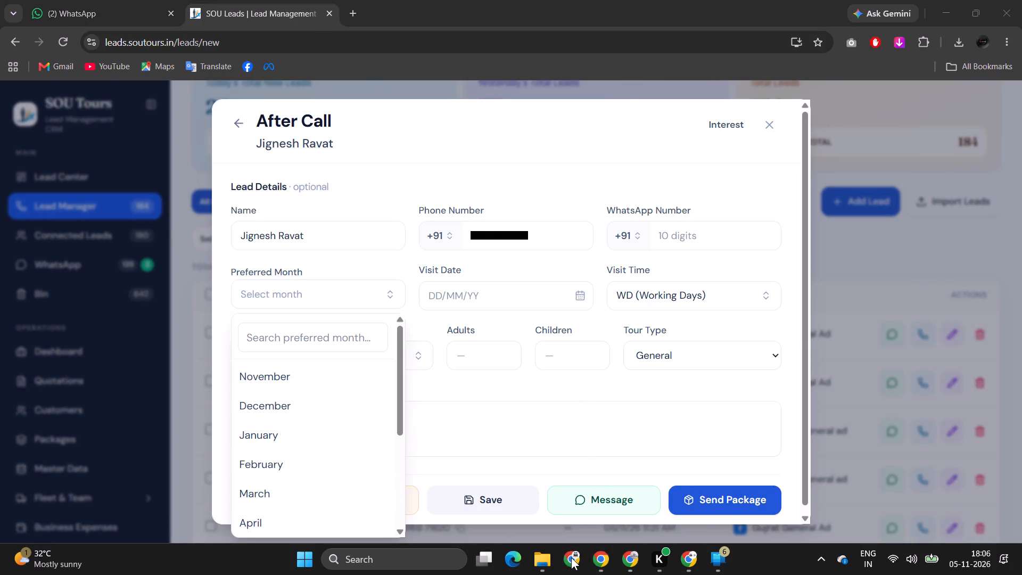
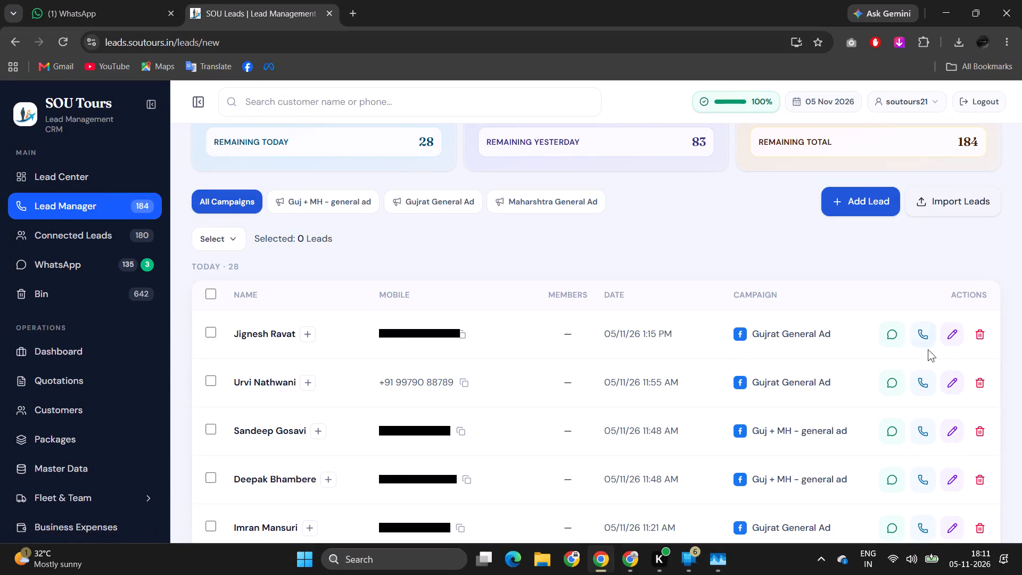
Move today's first new lead, the 1:15 PM entry from the Gujrat General Ad campaign, to the Bin.
left_click(981, 333)
left_click(630, 350)
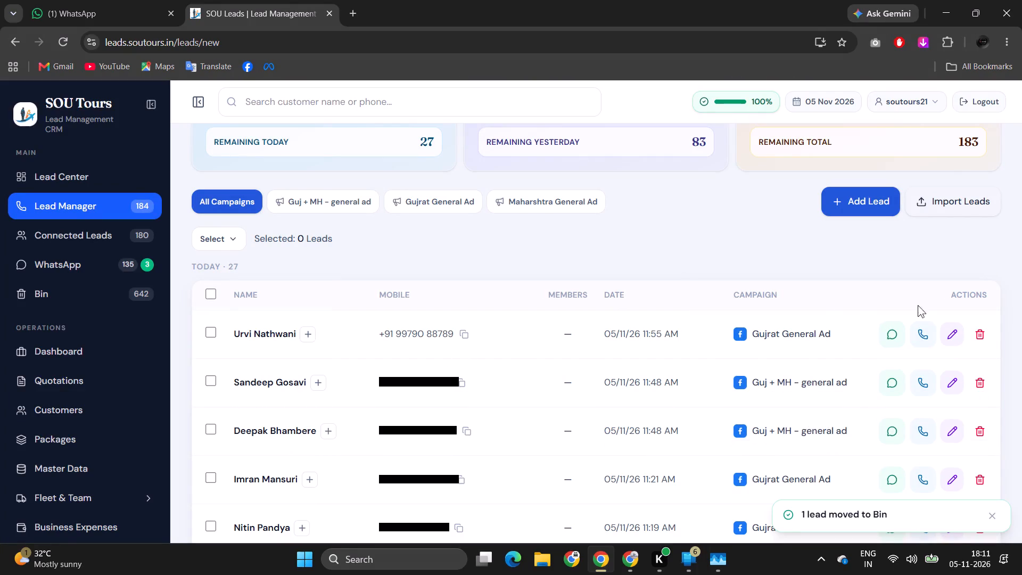
Open the After Call outcome choices for the 11:55 AM lead from the Gujrat General Ad campaign.
left_click(934, 334)
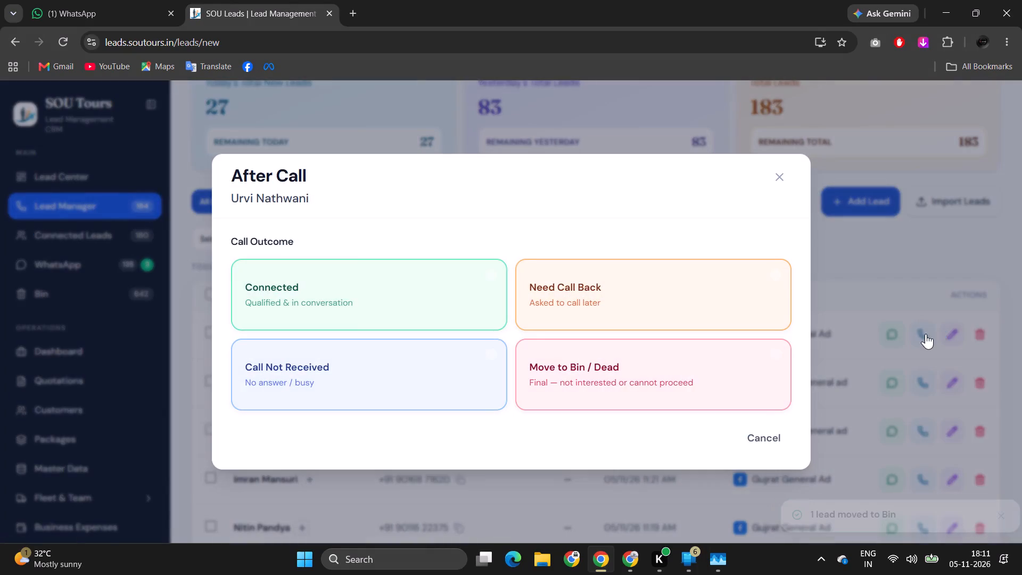
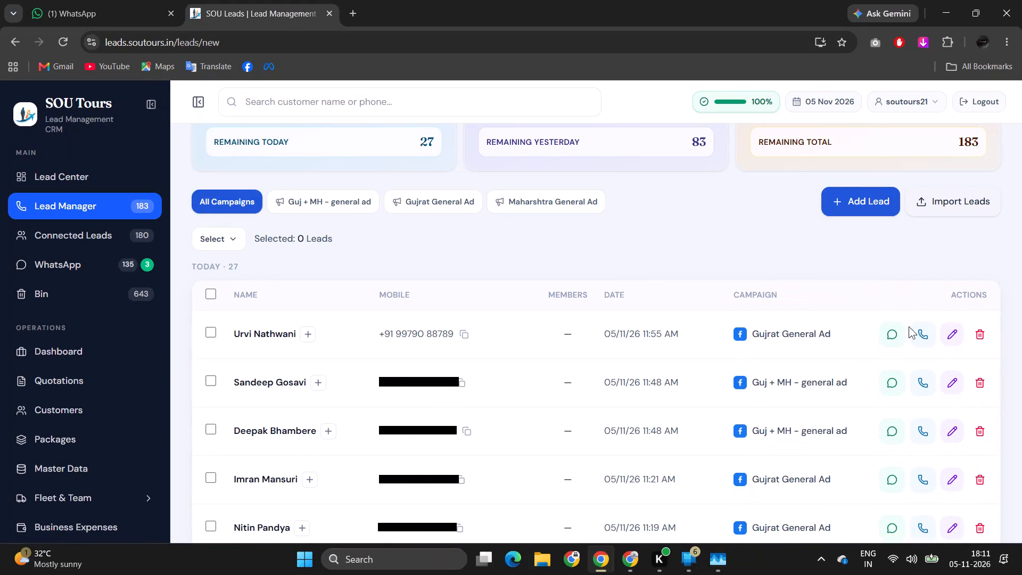
Open the After Call outcome choices for today's 11:55 AM lead from the Gujrat General Ad campaign.
left_click(923, 333)
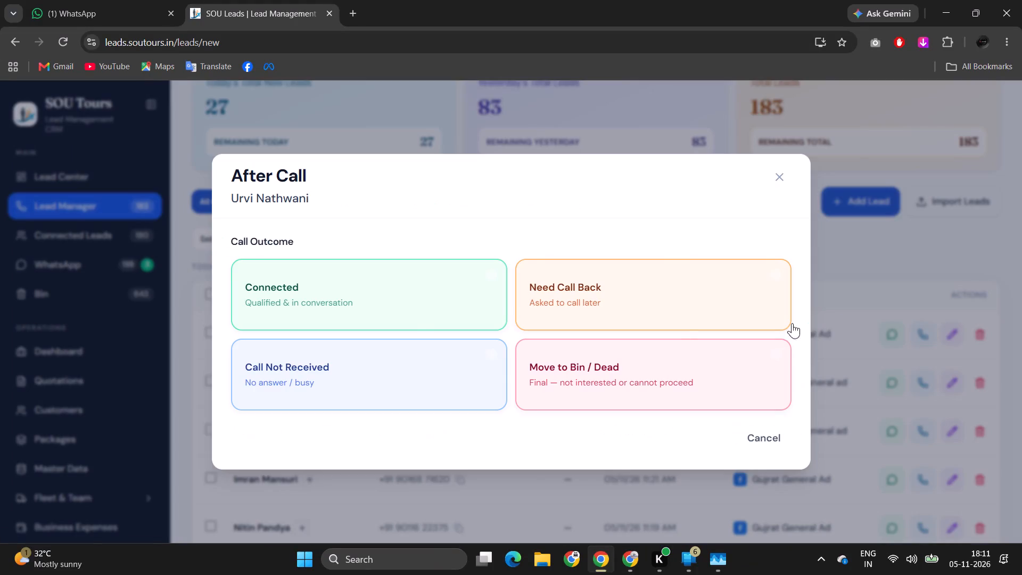
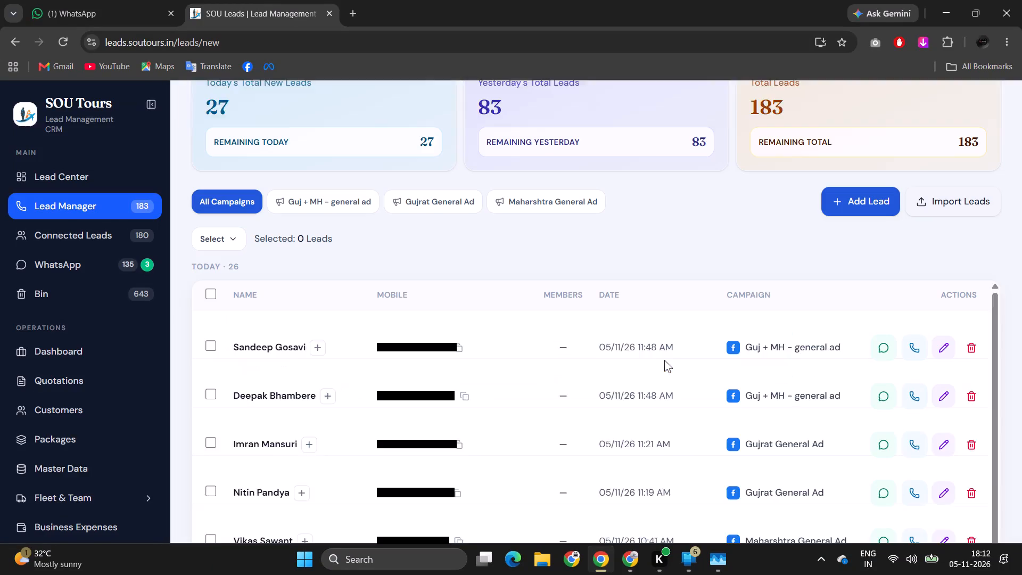
Review today's lead statistics in the Lead Center dashboard.
left_click(86, 176)
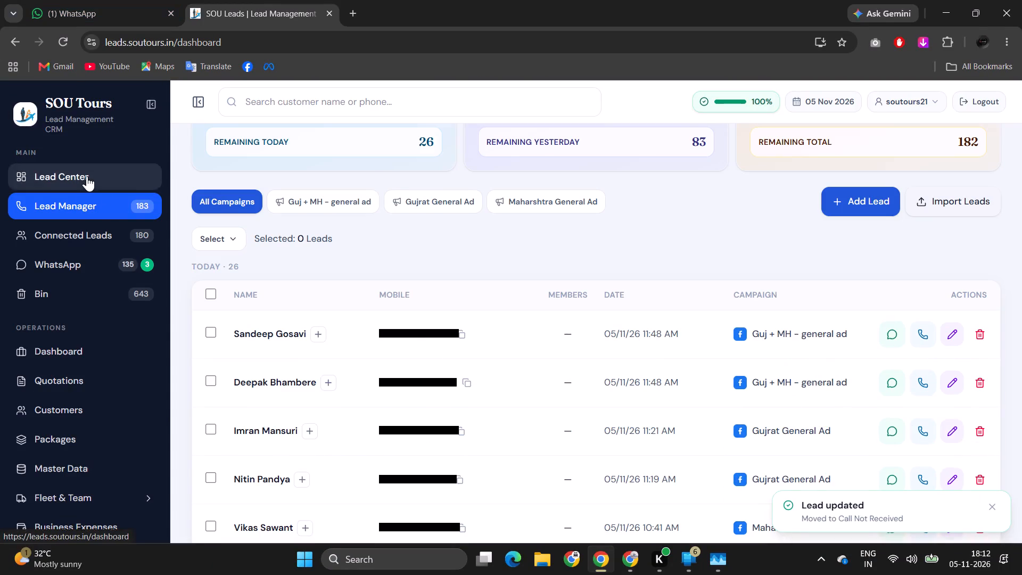
scroll(652, 199, "up", 5)
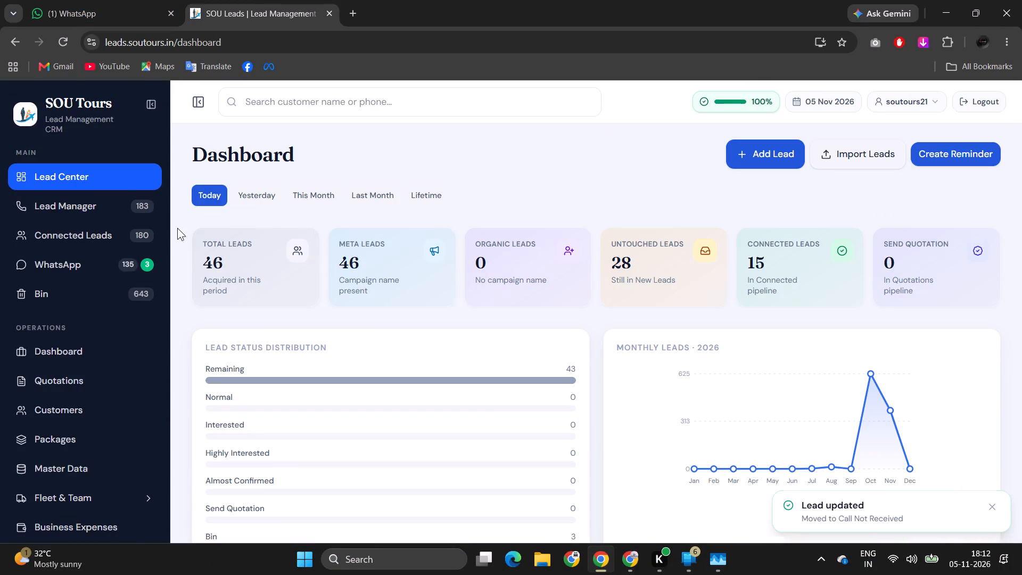
Review the operations dashboard's sales, expense and profit figures for November 26 and for This Financial Year.
left_click(81, 352)
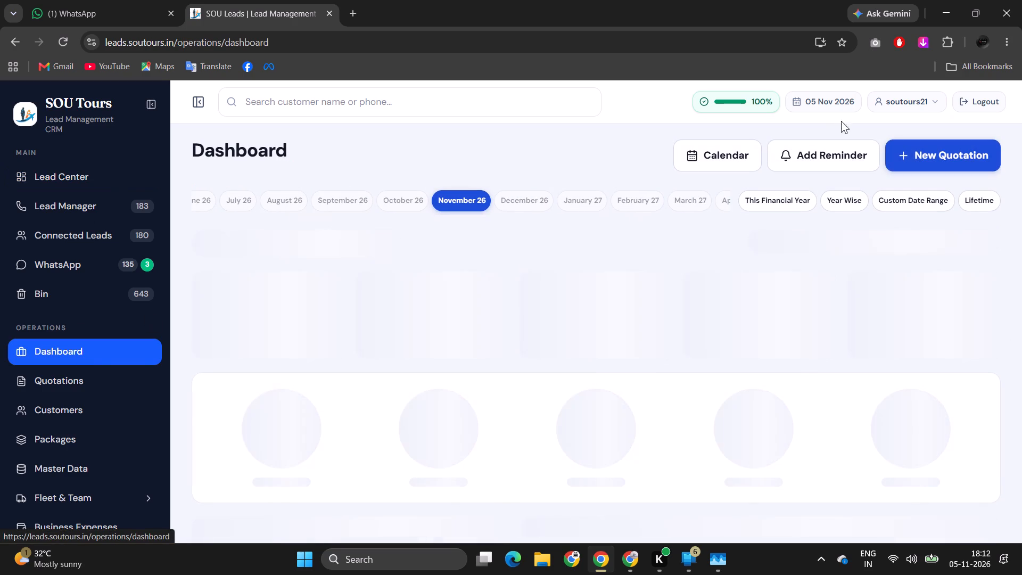
left_click(780, 193)
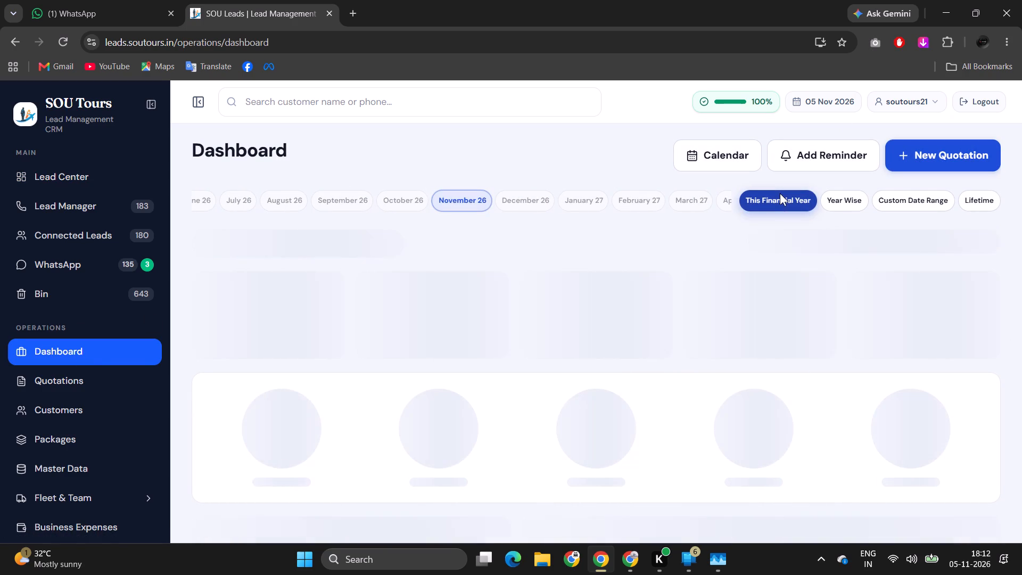
left_click(466, 196)
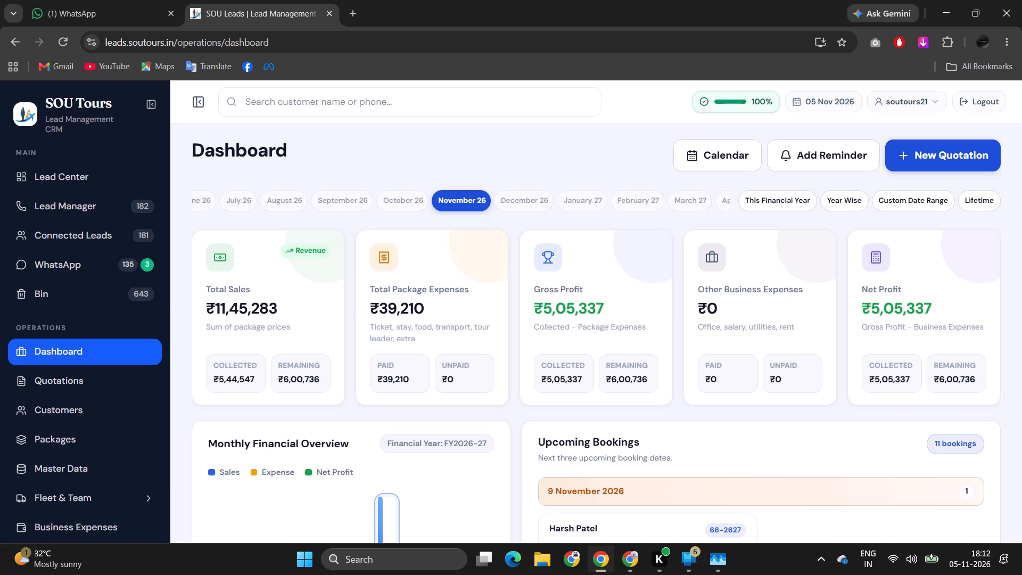
left_click(793, 205)
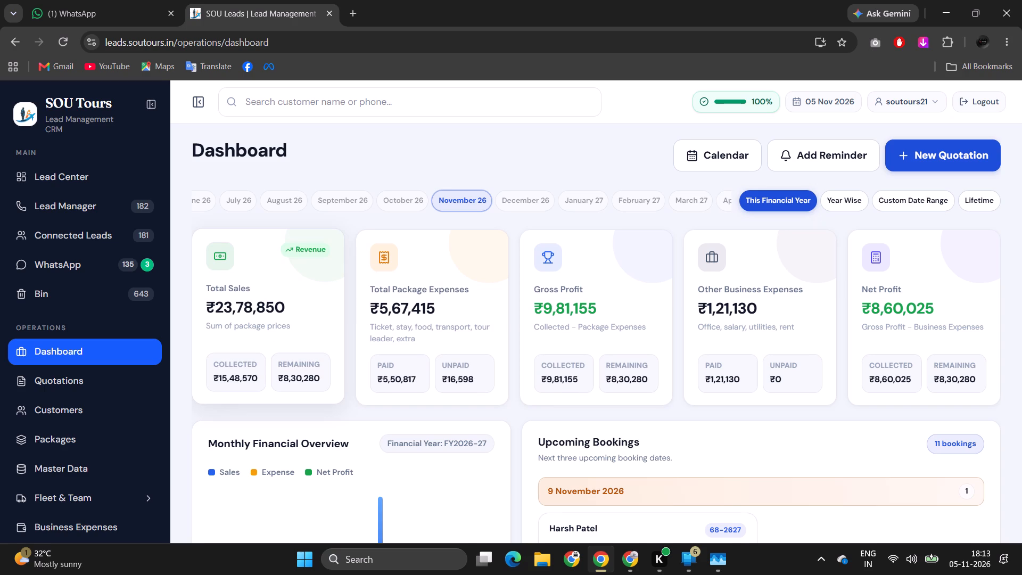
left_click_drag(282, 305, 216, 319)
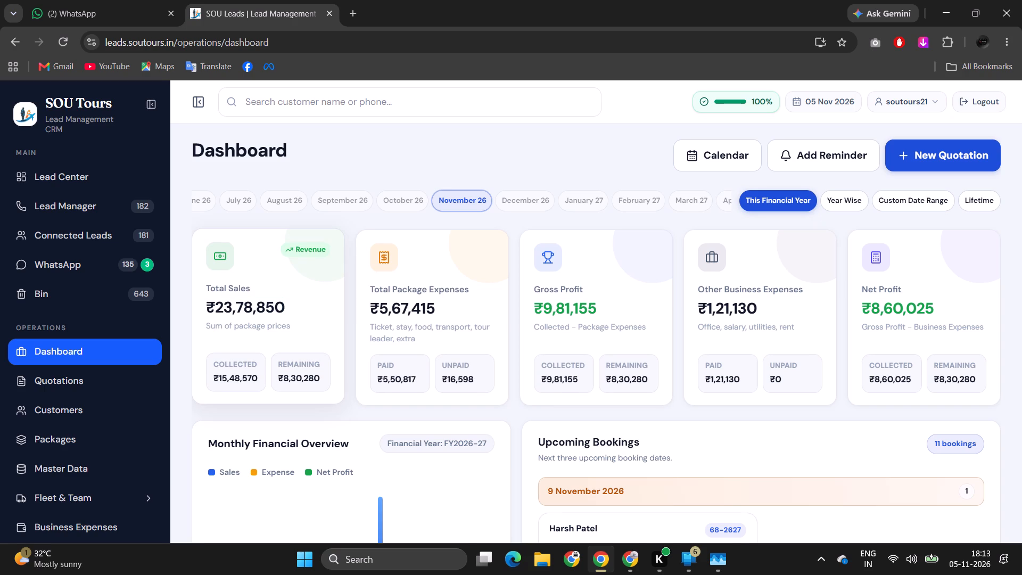
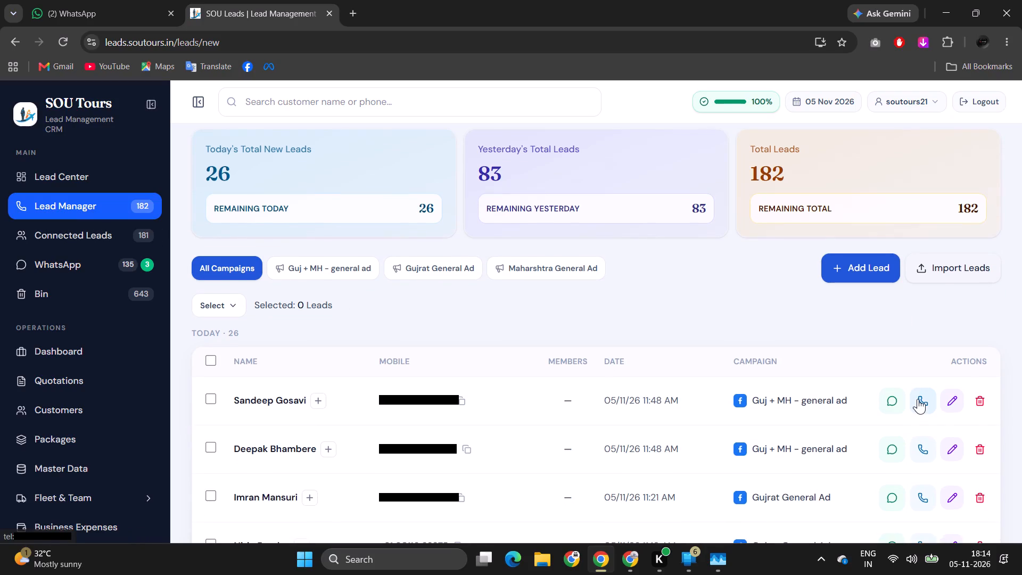
Call the first lead in today's new leads list to open its call outcome options.
left_click(917, 399)
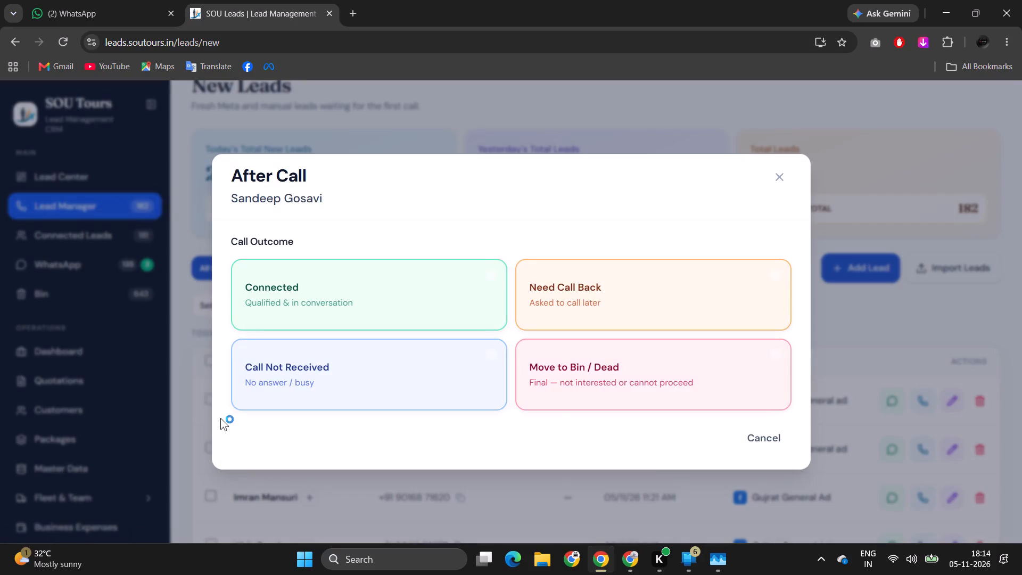
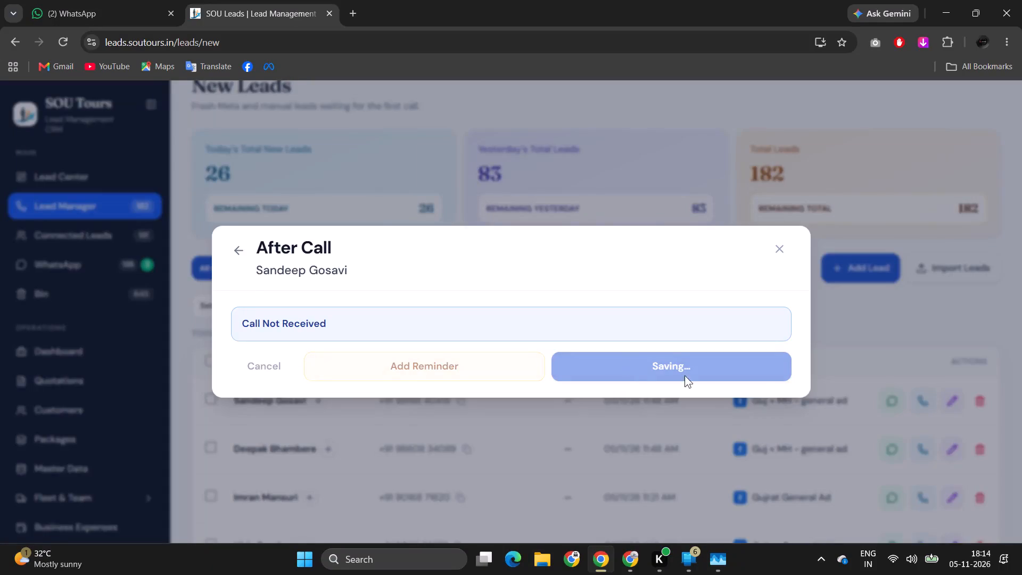
Call the next waiting lead, now first in today's new leads list, from the Guj + MH - general ad campaign.
left_click(922, 405)
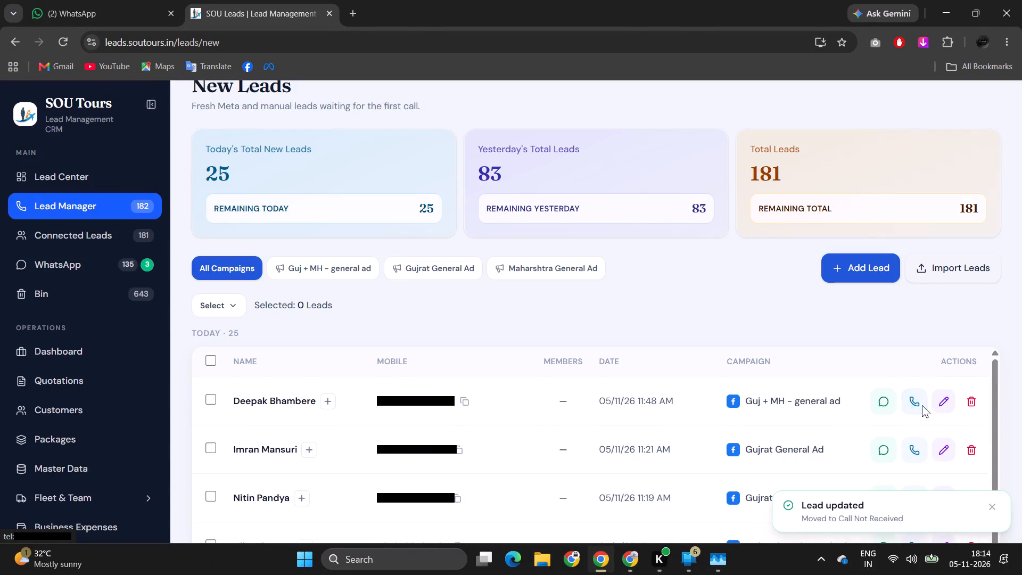
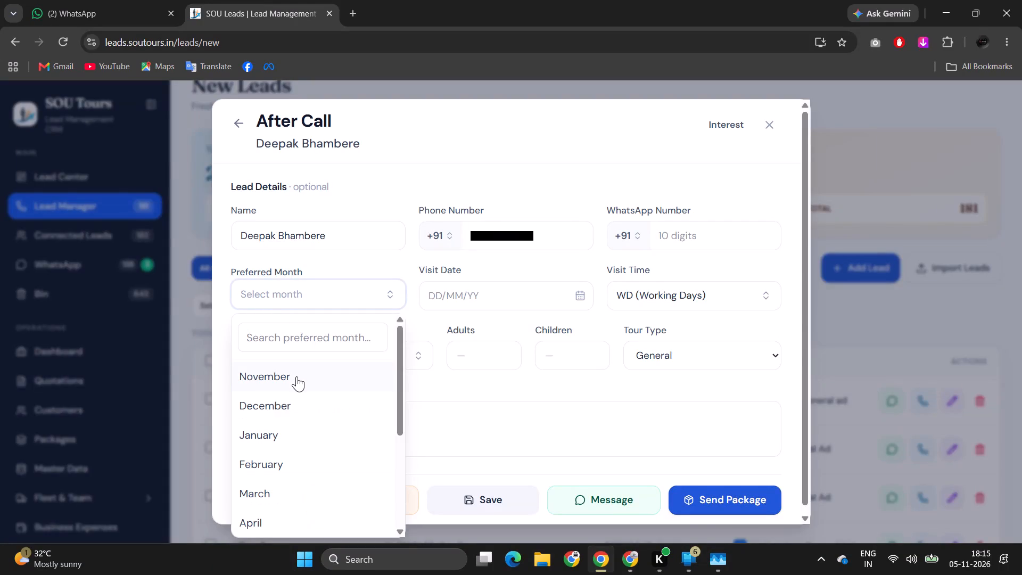
Set the preferred month to November in the lead's after-call details and open the visit date calendar.
left_click(295, 376)
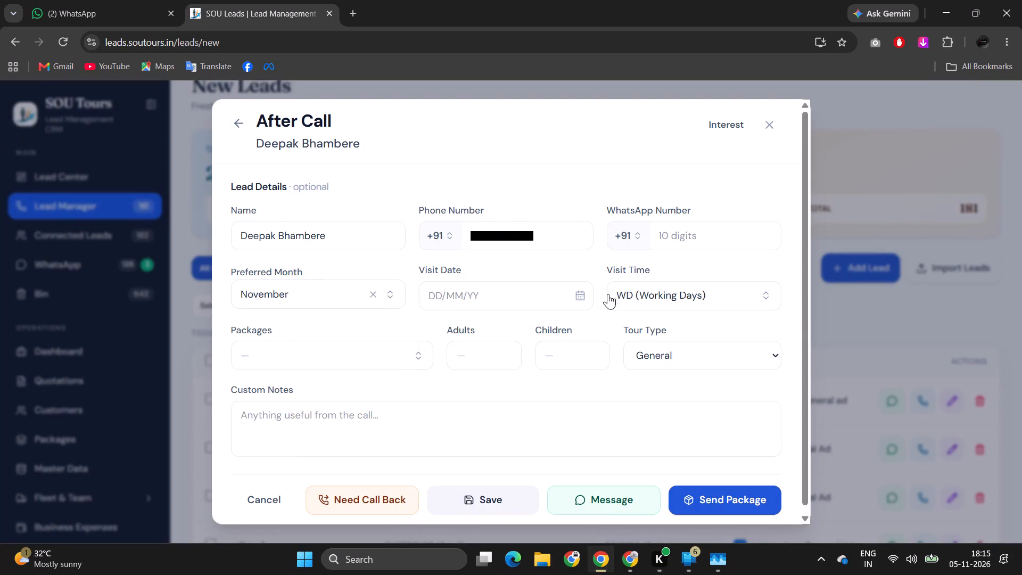
left_click(579, 292)
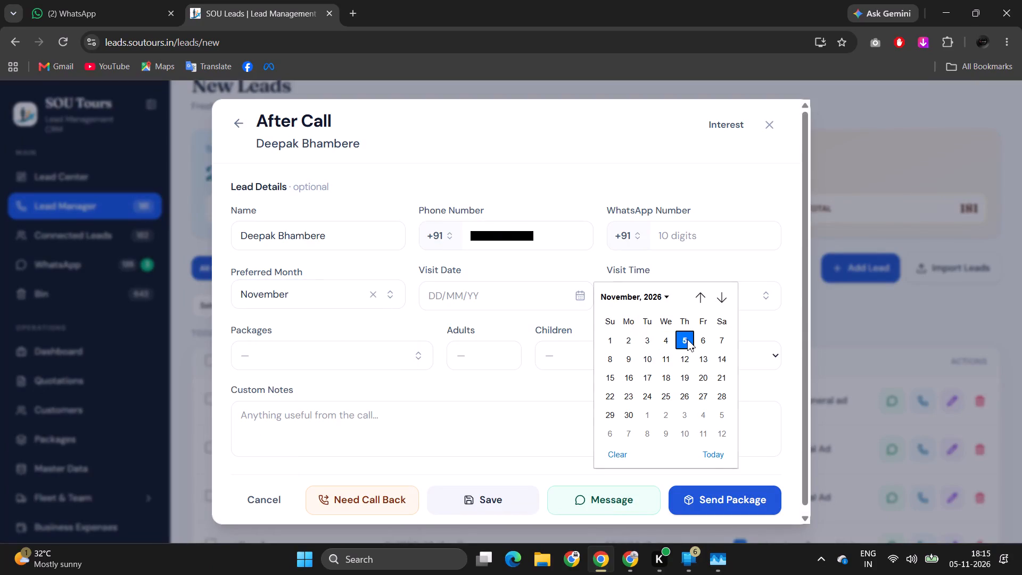
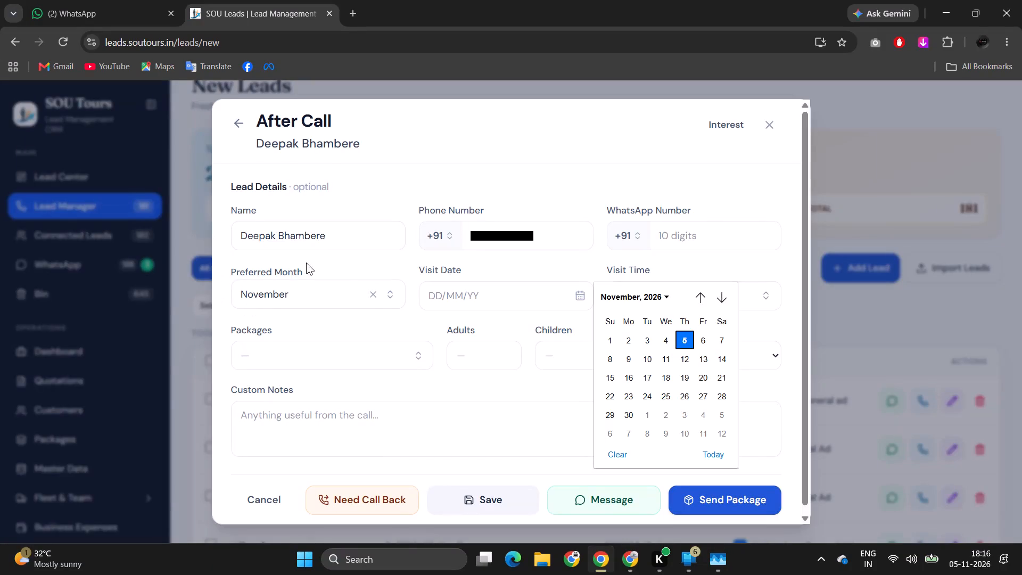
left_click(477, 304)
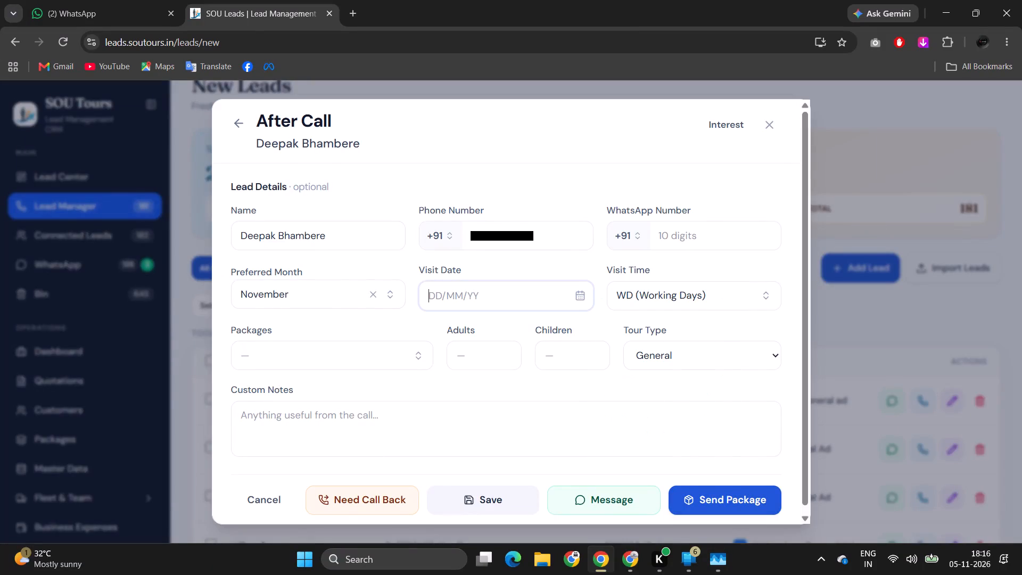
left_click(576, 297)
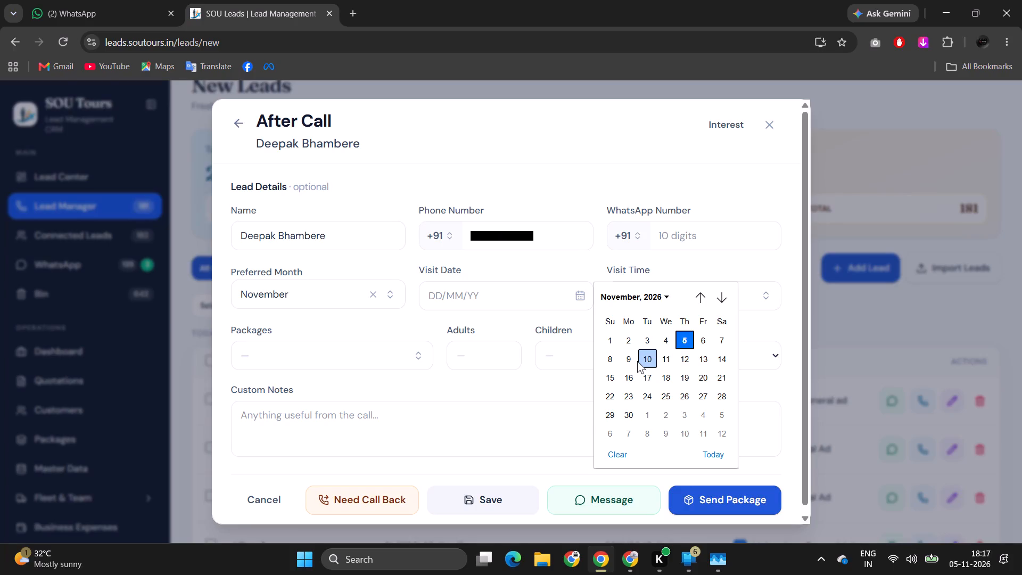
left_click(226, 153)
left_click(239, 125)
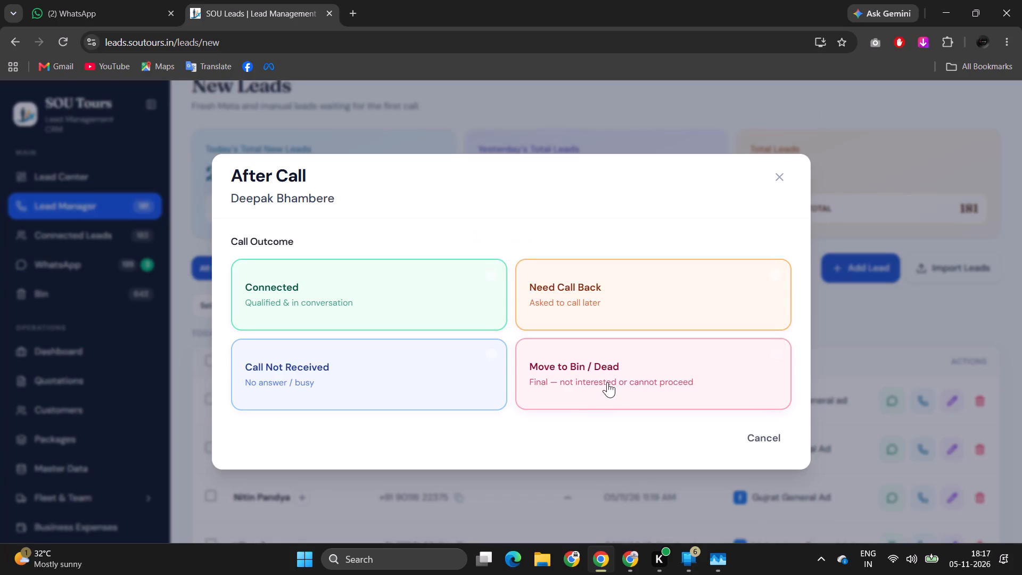
Record the lead's call outcome as Move to Bin / Dead, leaving the reason and notes blank, and save it.
left_click(606, 382)
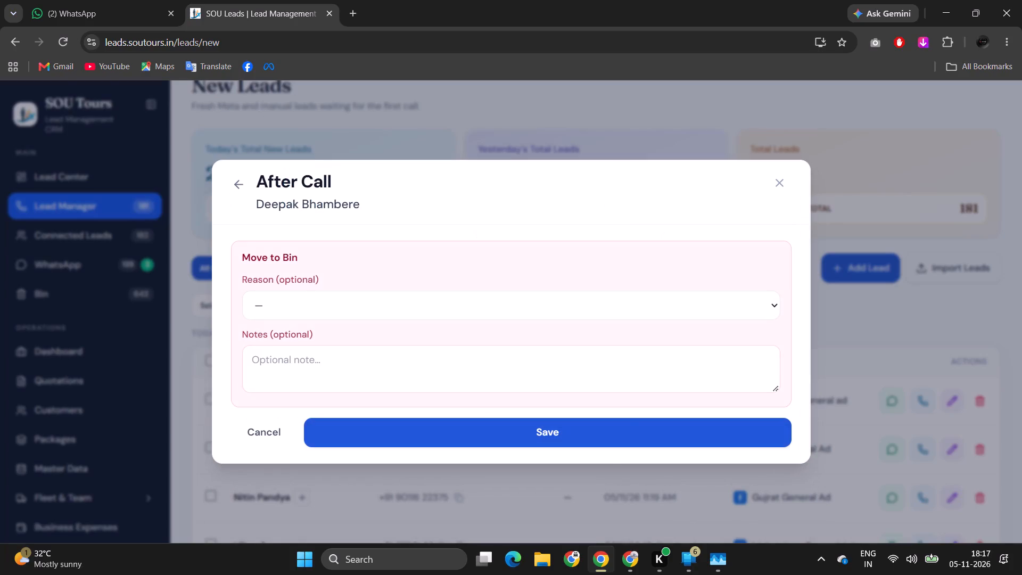
left_click(600, 432)
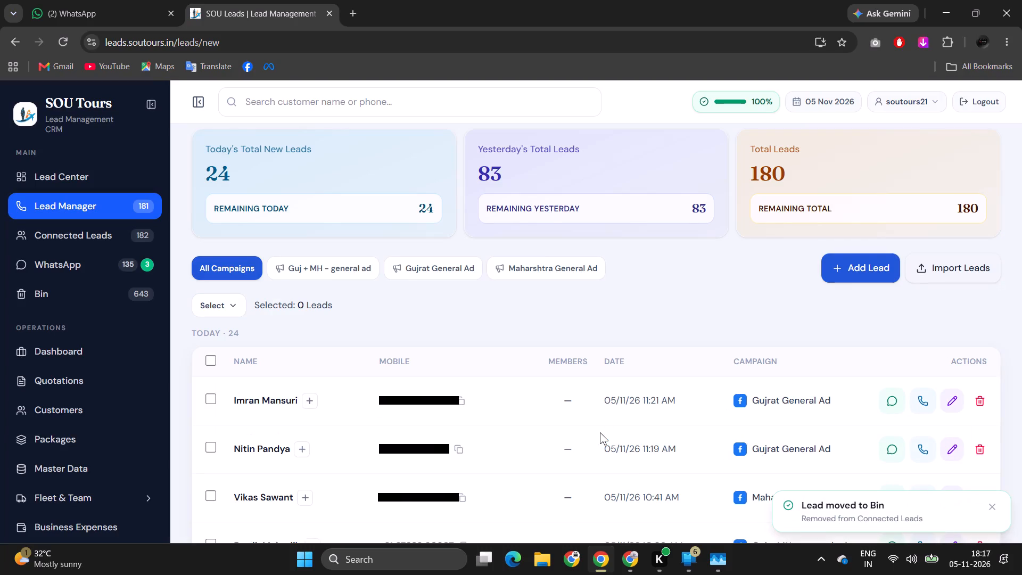
Start a call to the first lead in today's new leads list, from the Gujrat General Ad campaign.
left_click(923, 407)
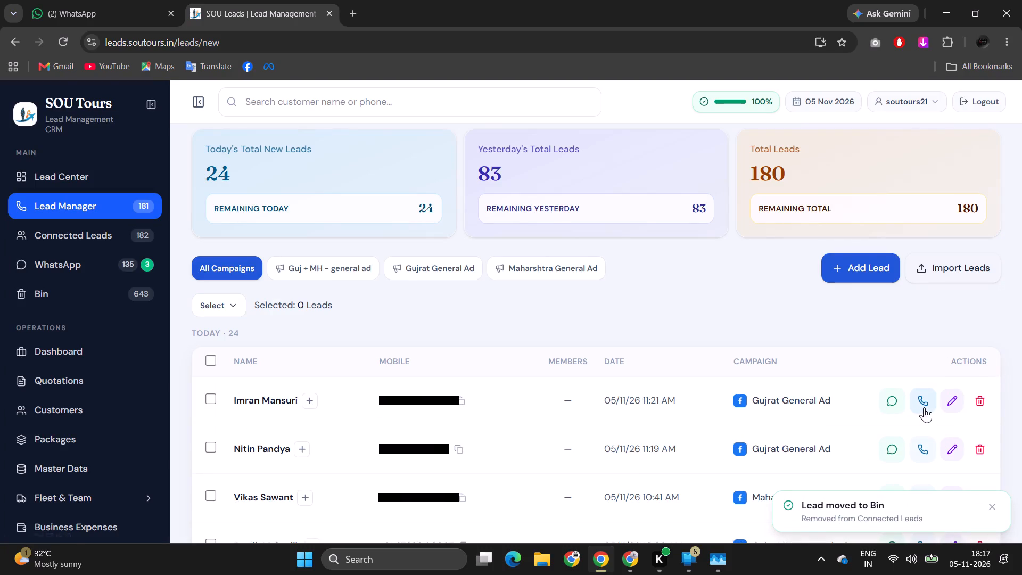
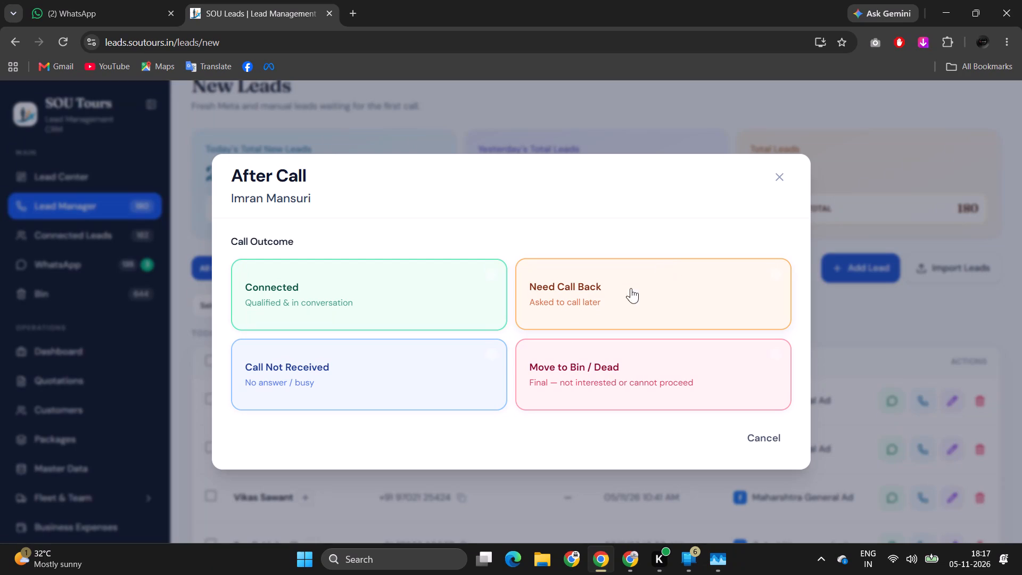
Record the called lead's outcome as Call Not Received and save it.
left_click(391, 392)
left_click(657, 372)
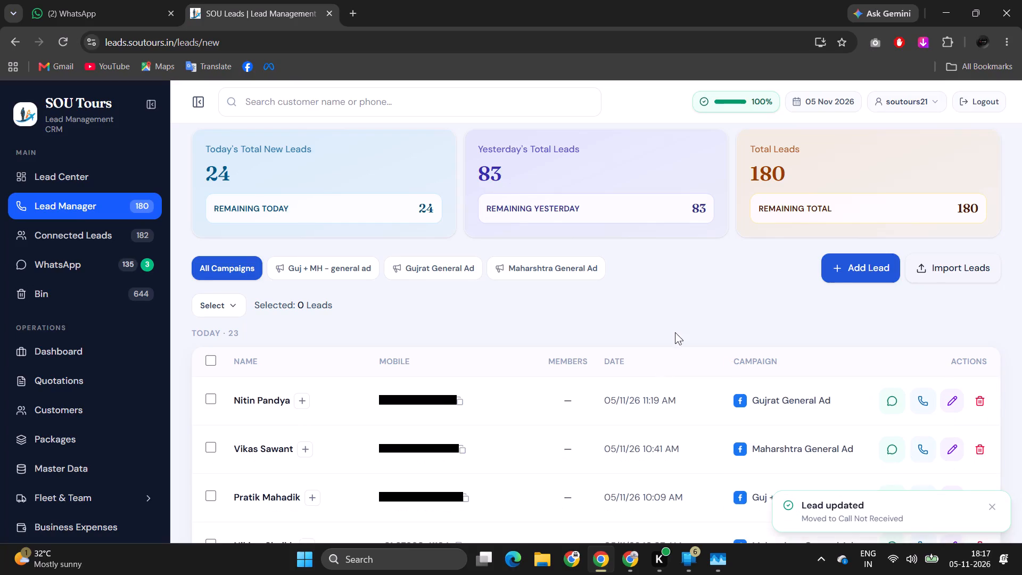
Start a call to the Gujrat General Ad lead dated 05/11/26 11:19 AM, first in today's new leads list.
scroll(784, 357, "down", 1)
left_click(917, 328)
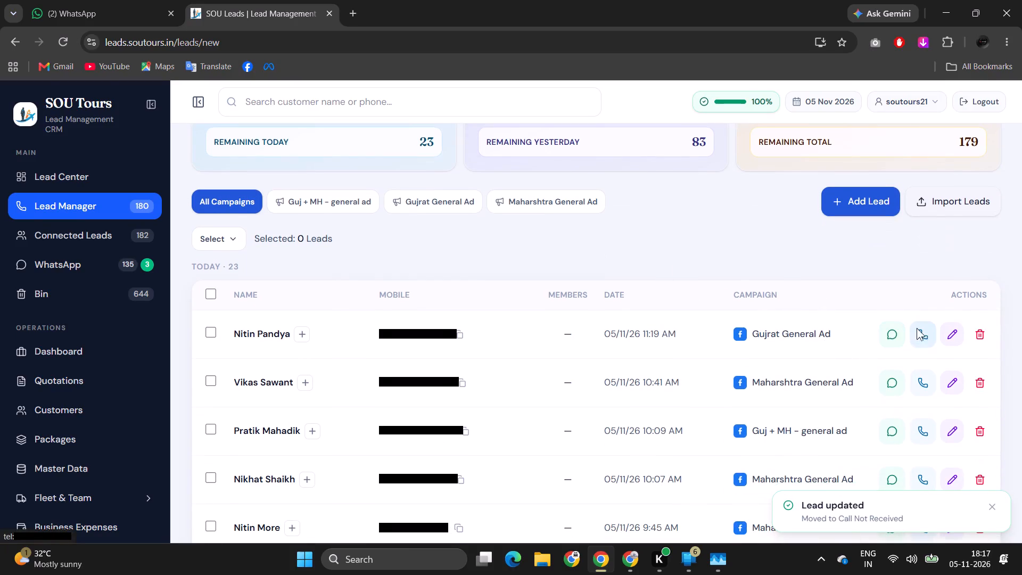
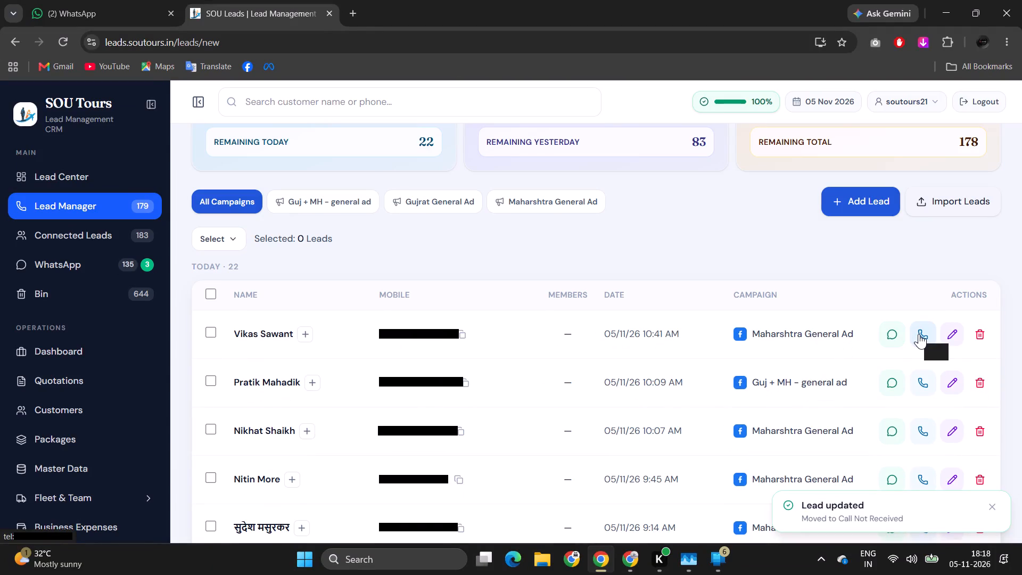
Start a call to the Maharashtra General Ad lead dated 05/11/26 10:41 AM, first in today's new leads list.
left_click(918, 334)
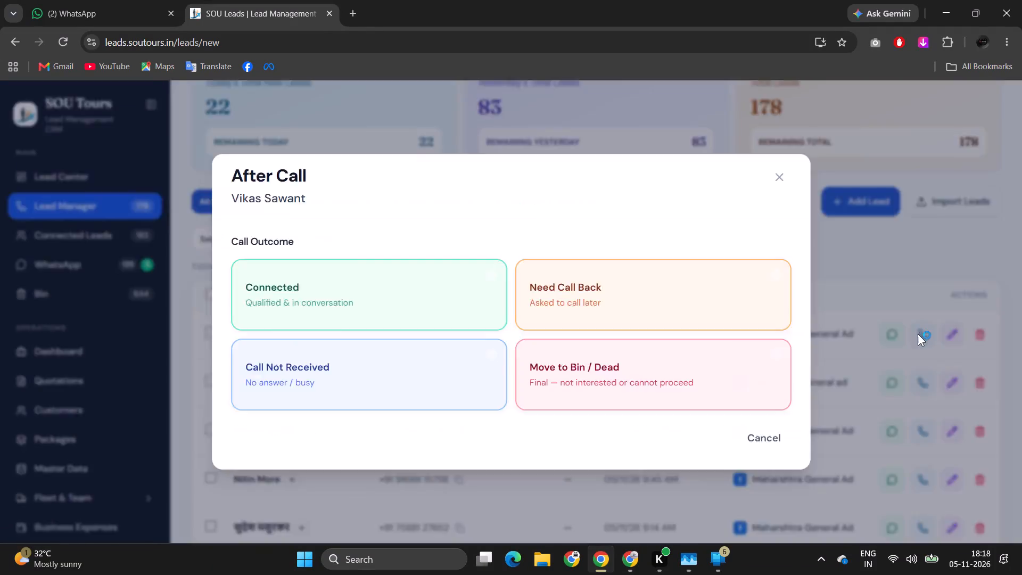
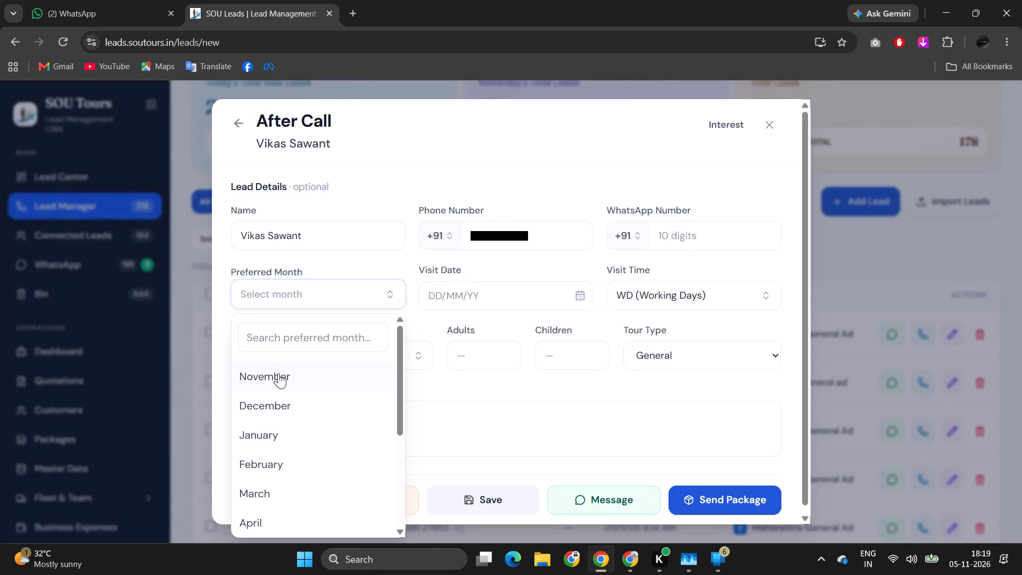
Set the preferred month to November in the current lead's after-call details.
left_click(277, 373)
left_click(583, 290)
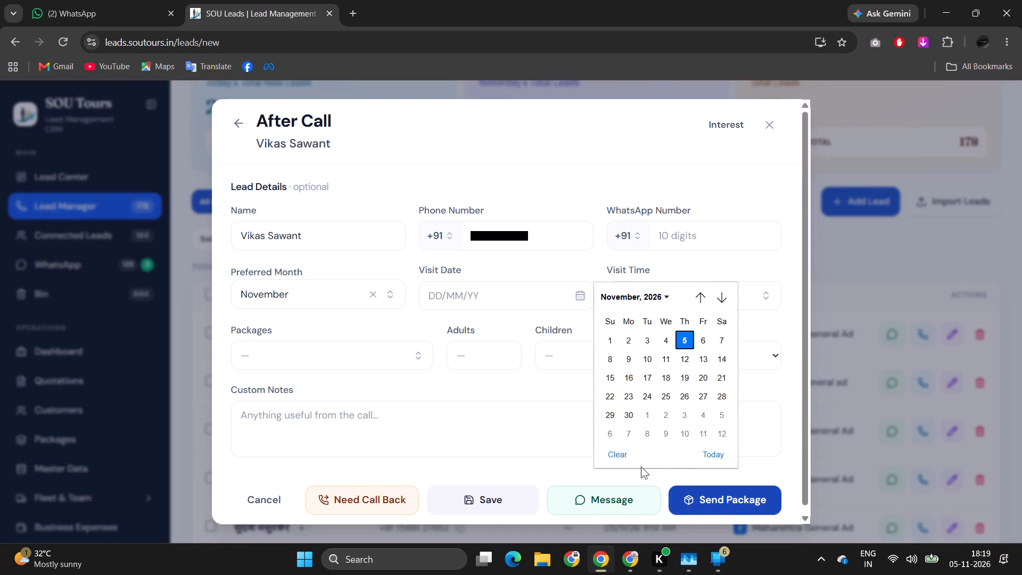
Assign the four most selling general packages to the lead: (BO) GOLD 1N2D and 2N3D HOTELS, and 1N2D and 2N3D RESORTS.
left_click(705, 503)
left_click(451, 307)
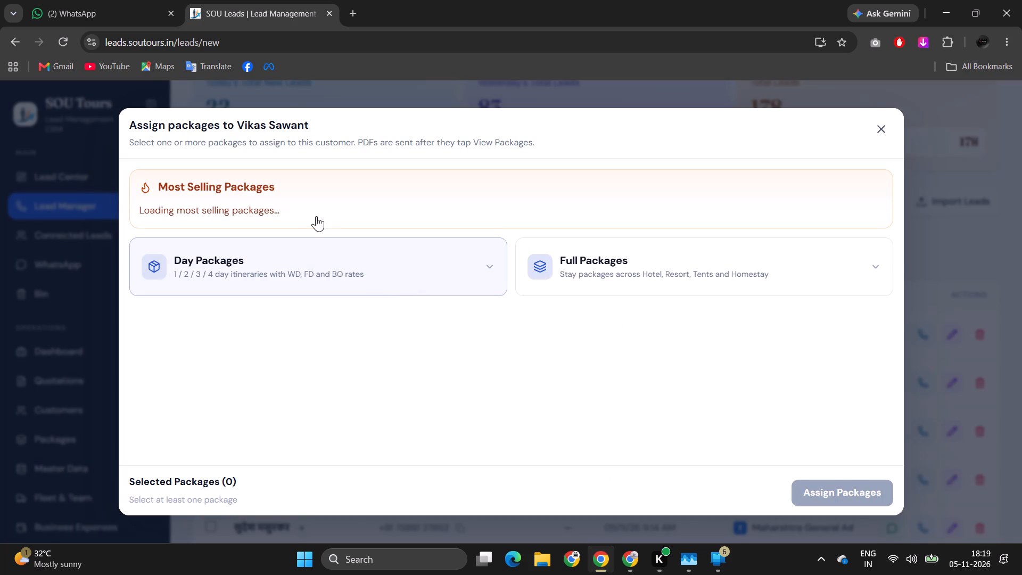
left_click(254, 218)
left_click(438, 226)
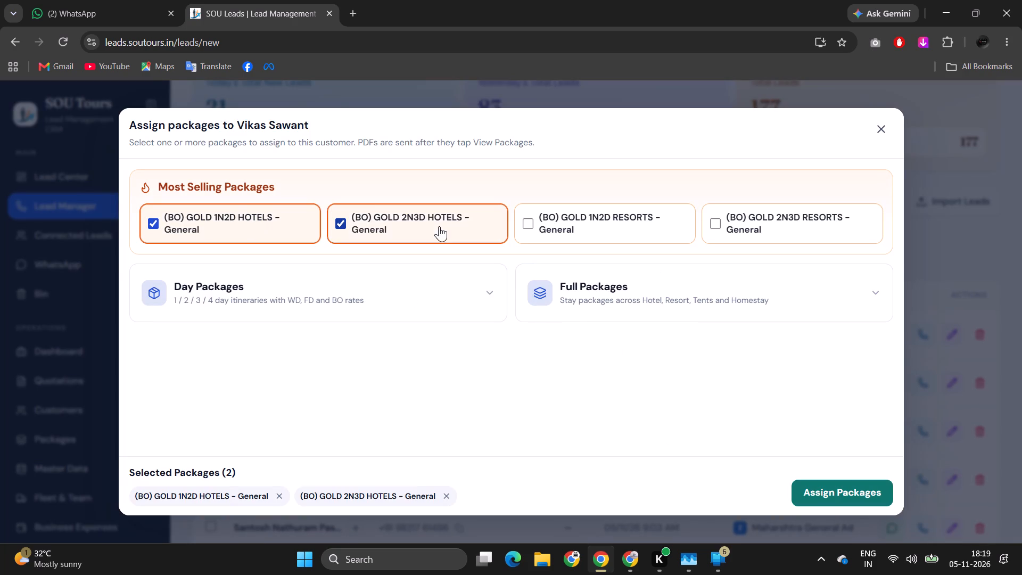
left_click(657, 210)
left_click(820, 227)
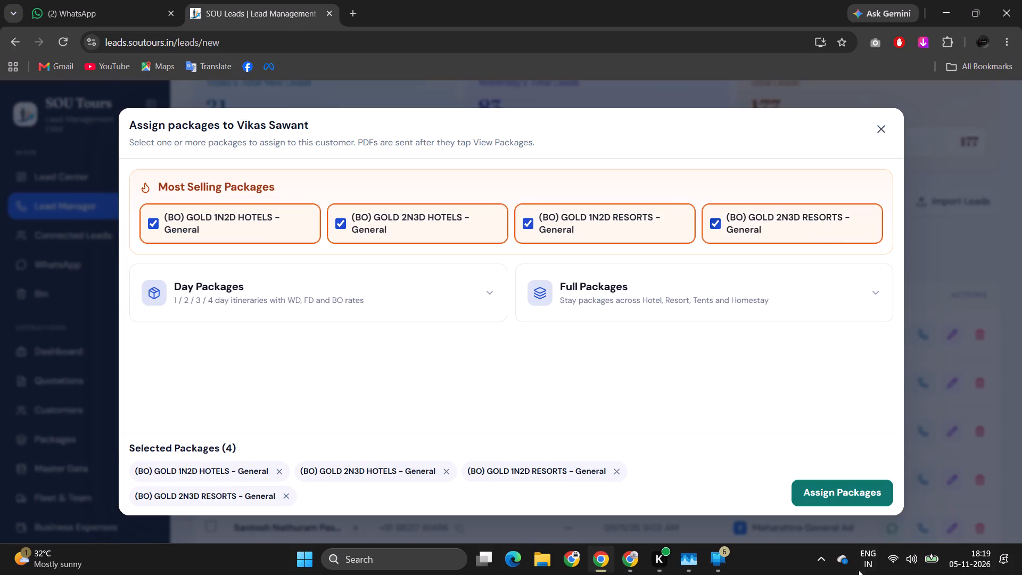
left_click(848, 488)
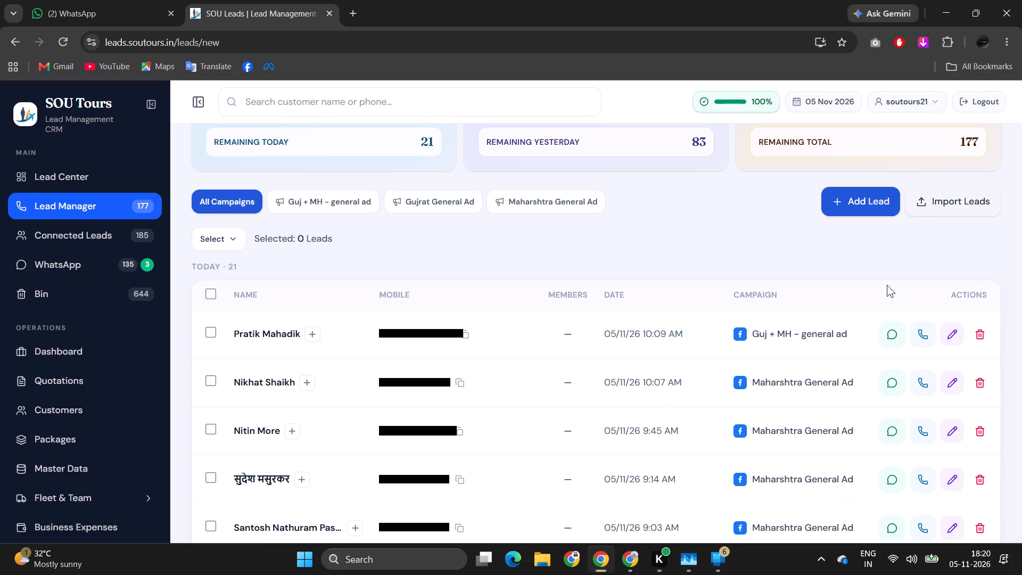
Start a call to the Guj + MH general ad lead dated 05/11/26 10:09 AM, first in today's new leads list.
left_click(921, 324)
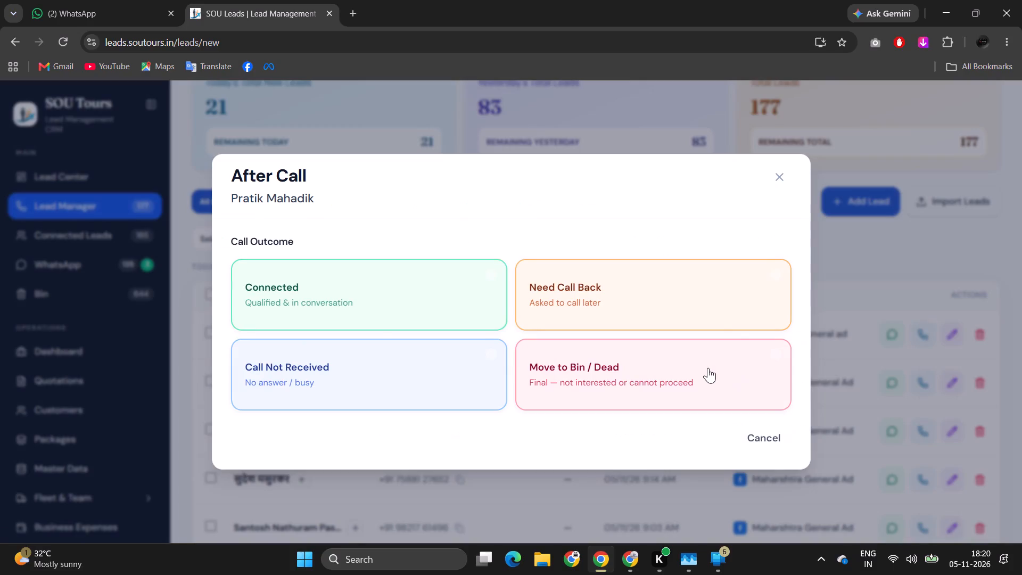
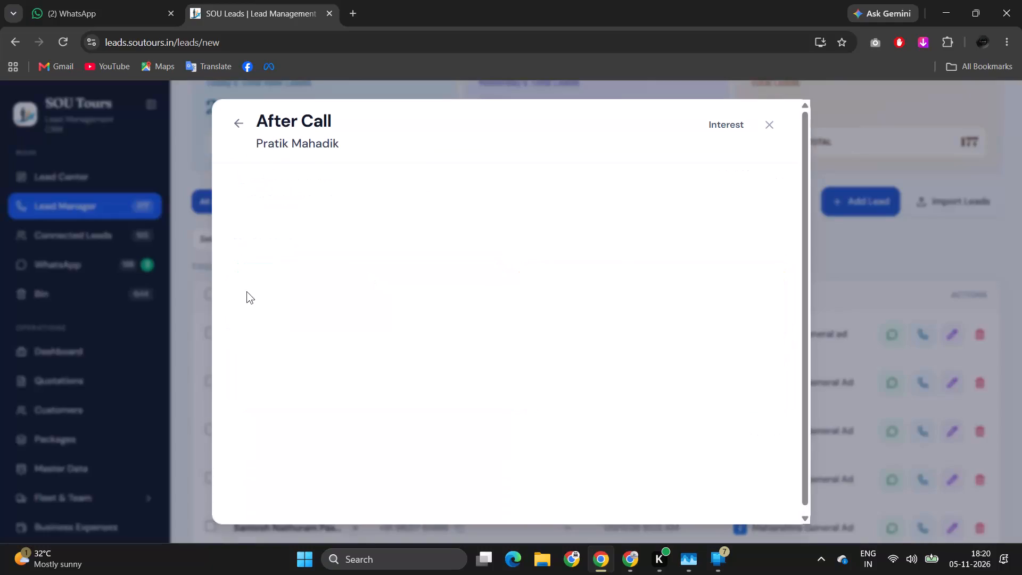
Set the preferred month to November in the called lead's after-call details.
left_click(325, 290)
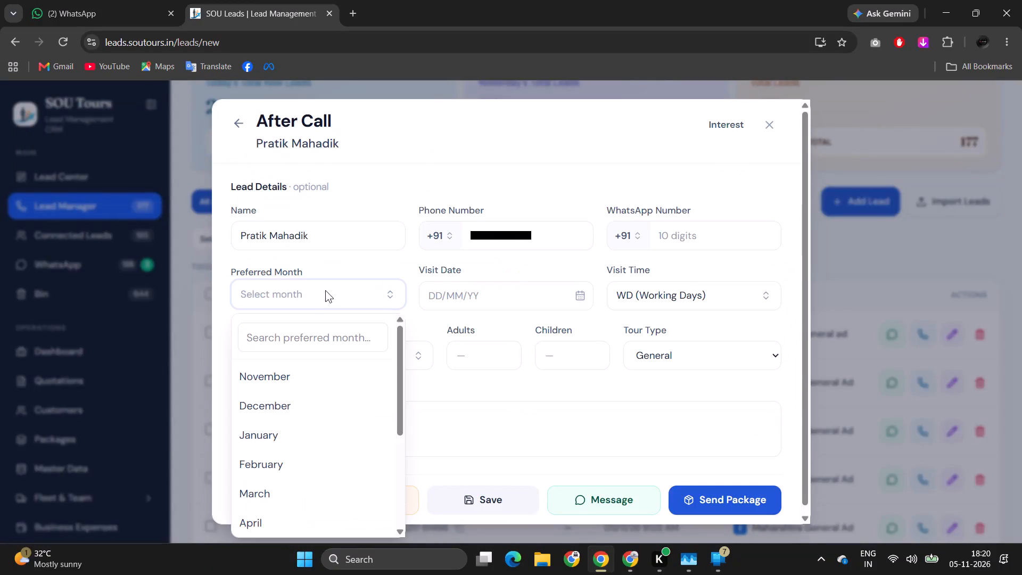
left_click(294, 384)
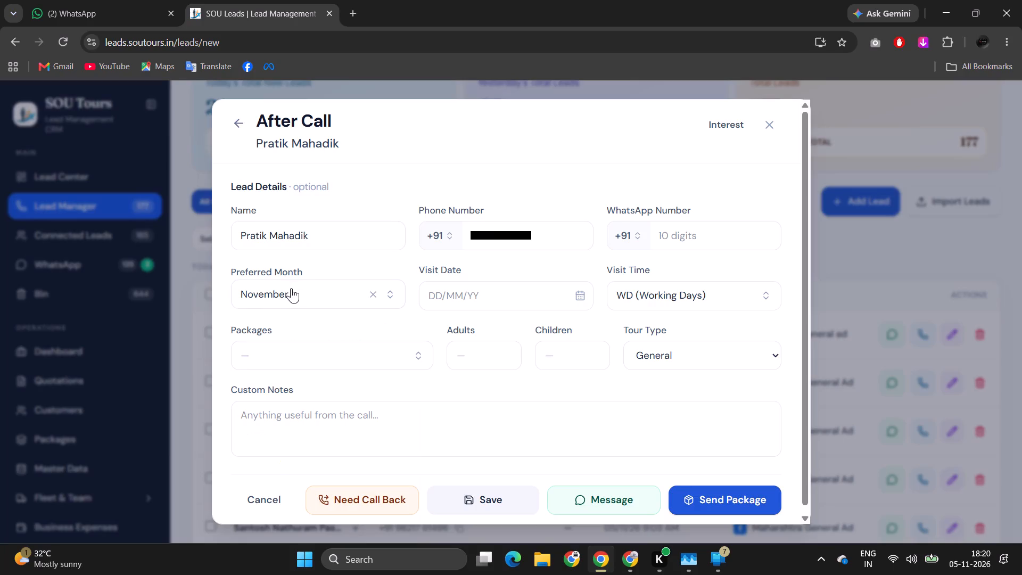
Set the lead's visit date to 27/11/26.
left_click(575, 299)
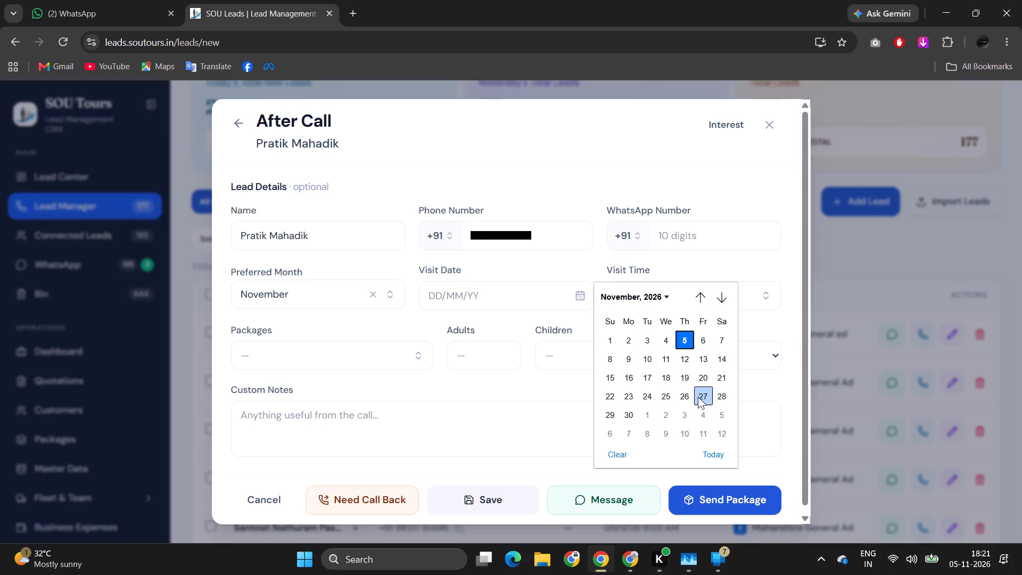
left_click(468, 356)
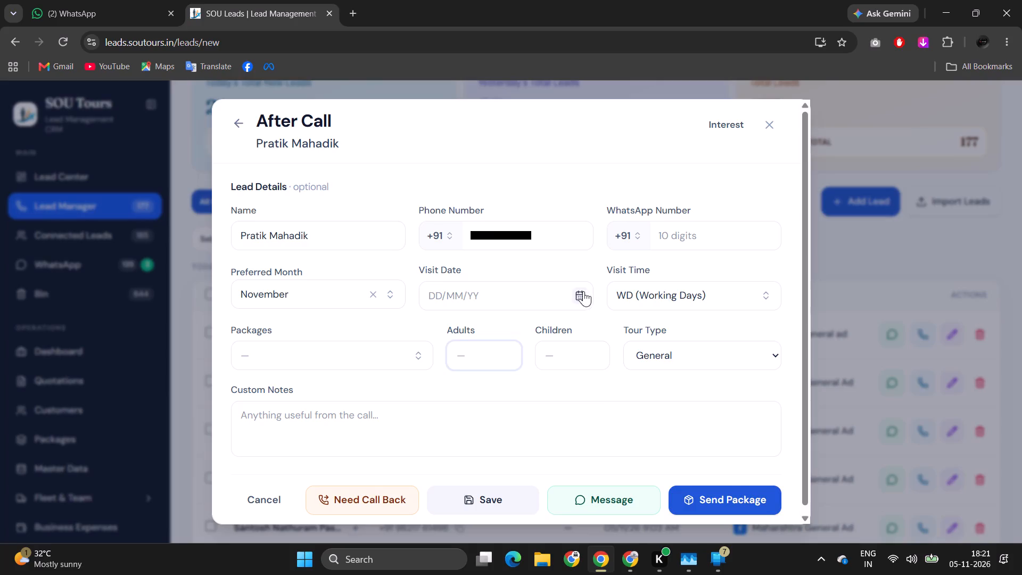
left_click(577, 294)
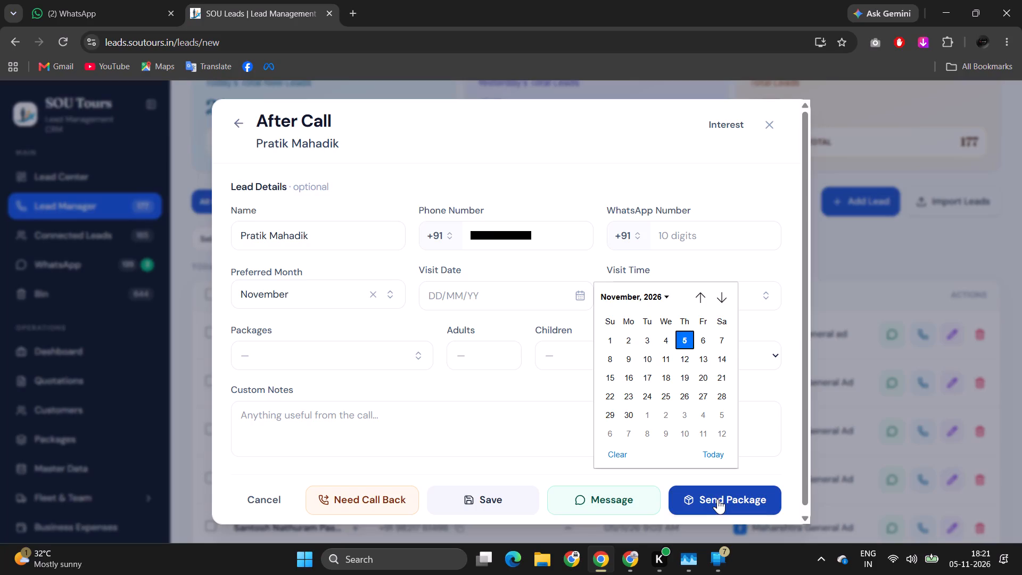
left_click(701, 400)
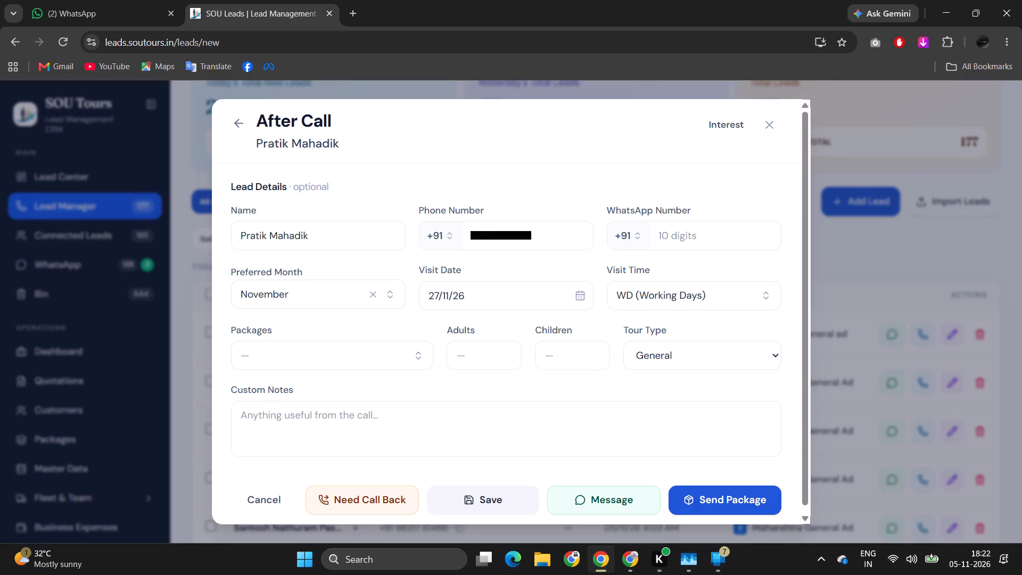
Change the lead's visit date to 01/12/26.
left_click(581, 301)
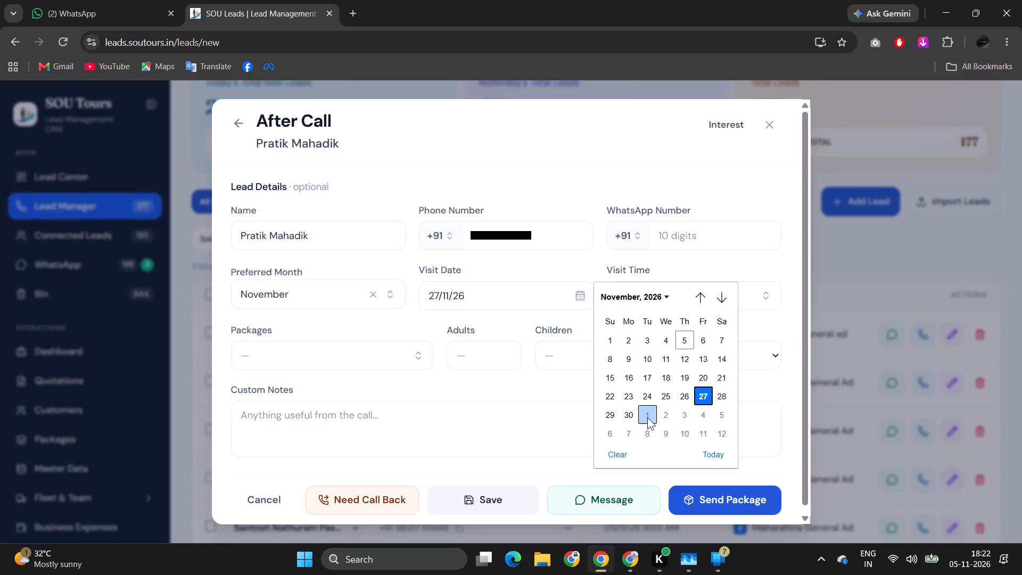
left_click(647, 417)
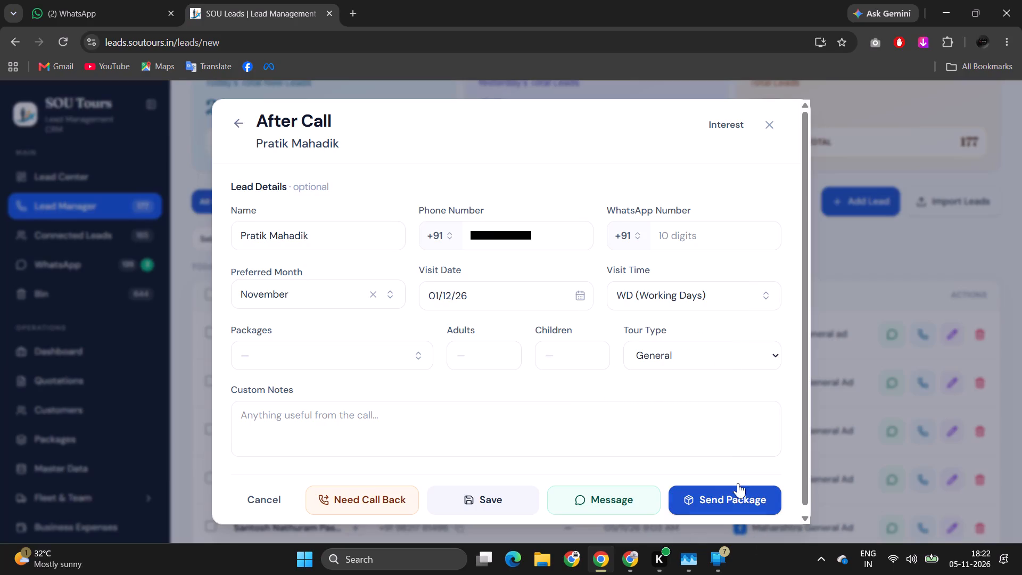
left_click(580, 299)
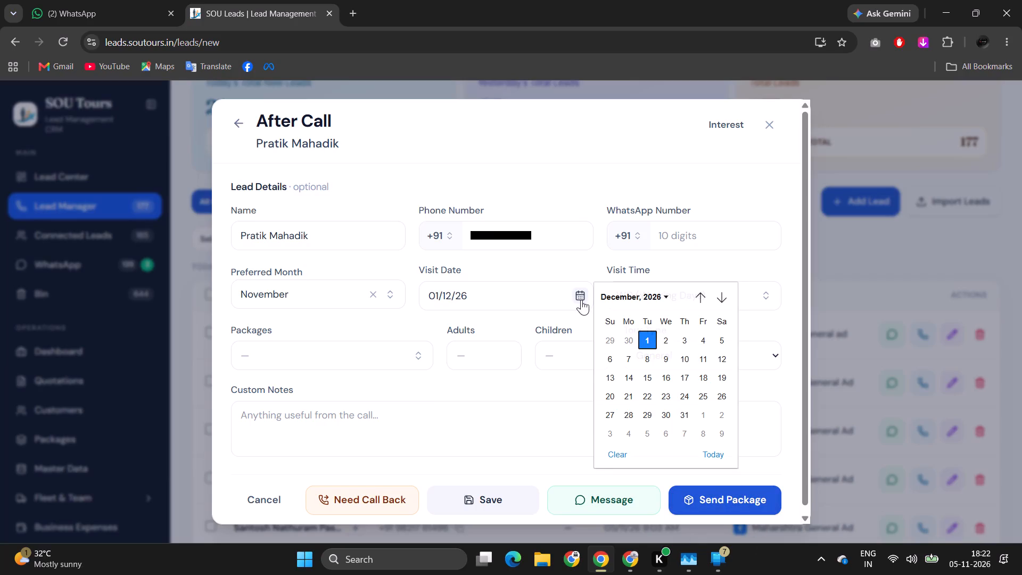
left_click(649, 343)
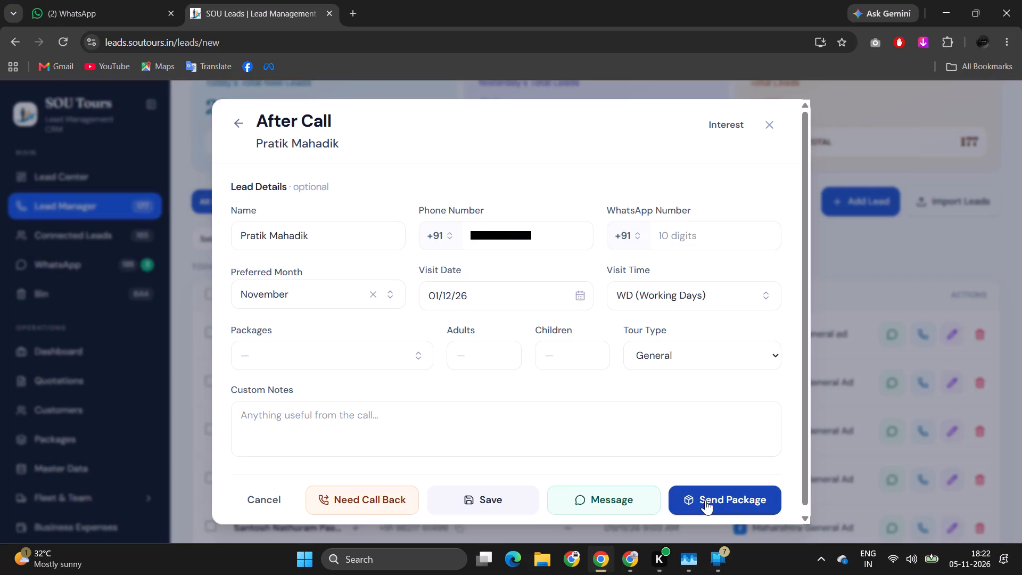
Assign the four most selling general packages to the lead: (BO) GOLD 1N2D and 2N3D HOTELS, and 1N2D and 2N3D RESORTS.
left_click(704, 500)
left_click(388, 301)
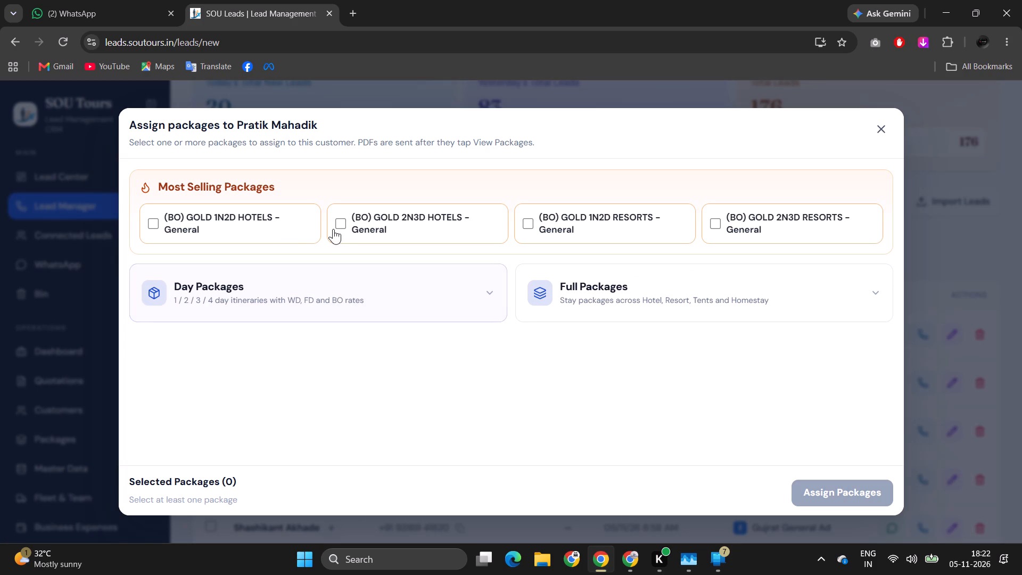
left_click(286, 227)
left_click(455, 228)
left_click(623, 214)
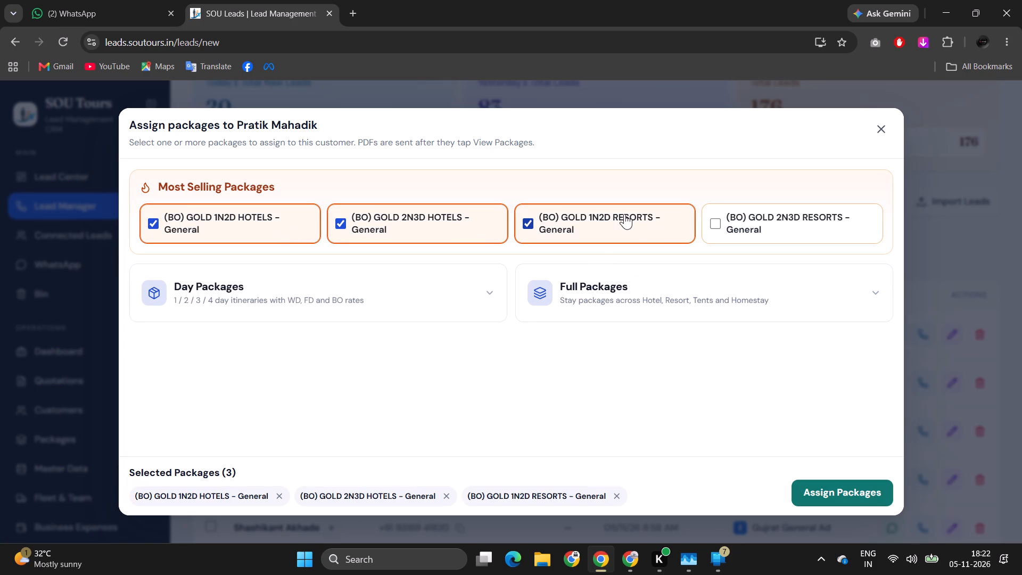
left_click(849, 228)
left_click(841, 495)
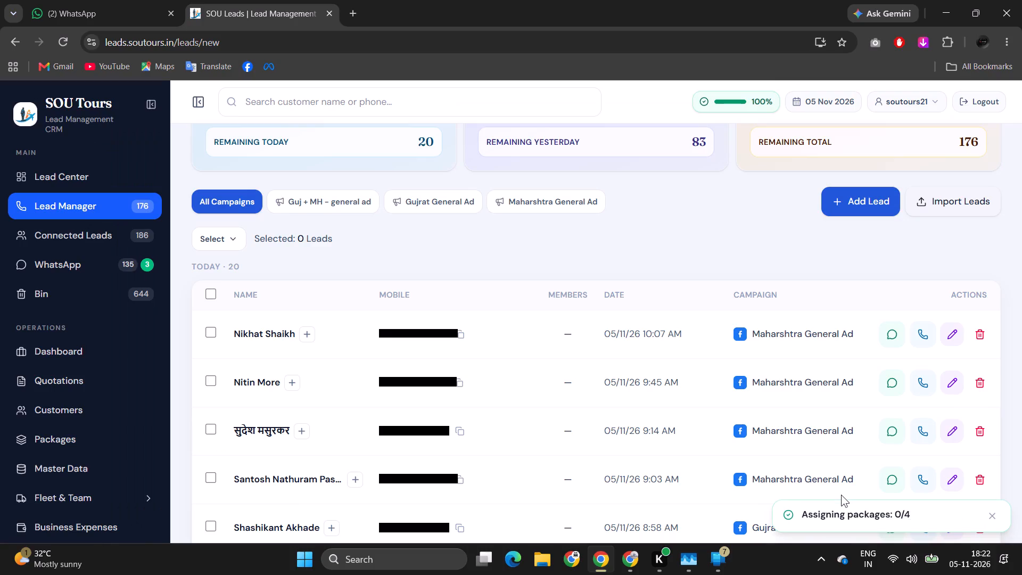
Look through today's new leads list down to the start of yesterday's leads, checking dates and campaigns.
scroll(599, 313, "down", 2)
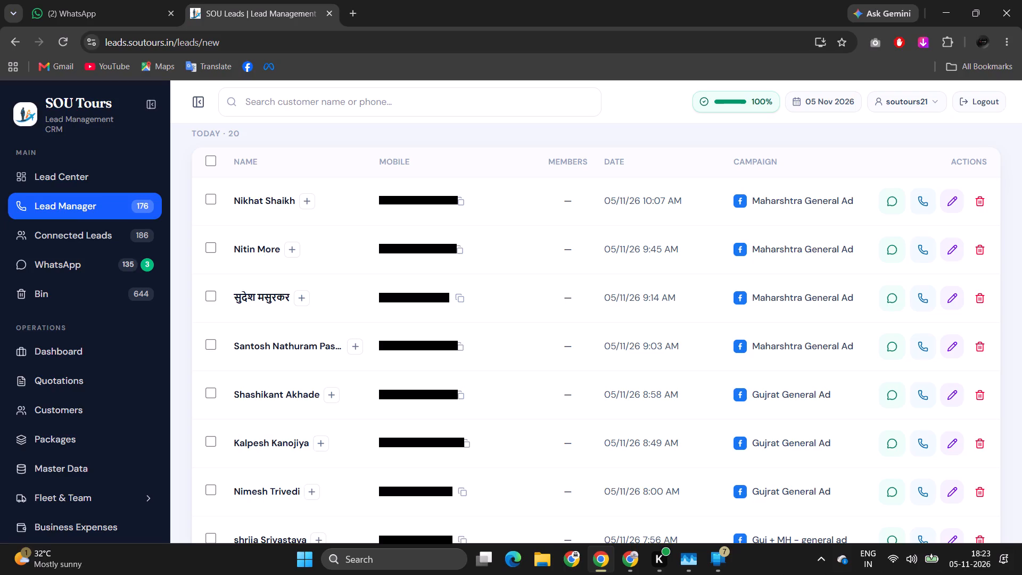
scroll(331, 376, "up", 3)
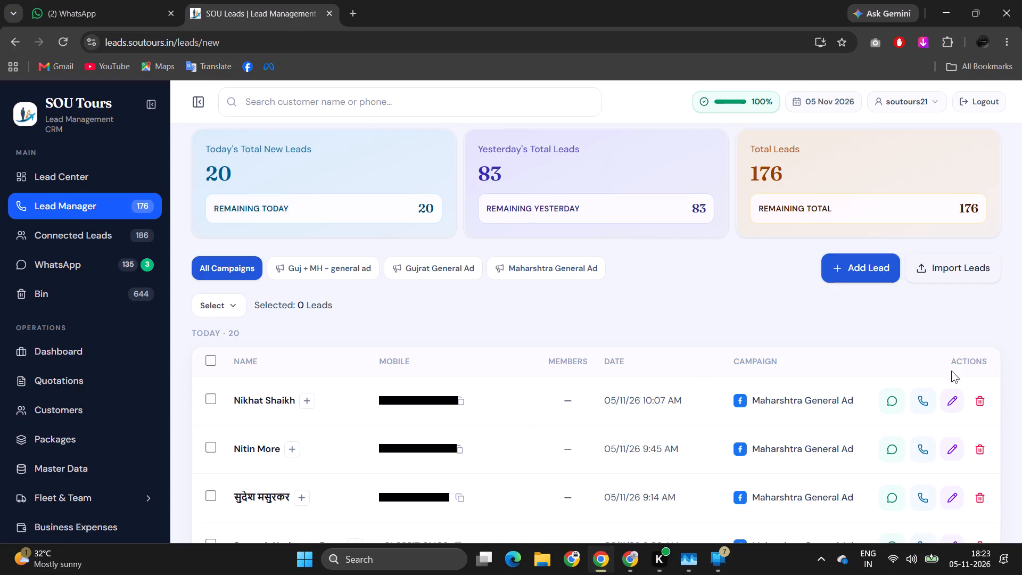
scroll(666, 421, "down", 3)
scroll(791, 407, "down", 13)
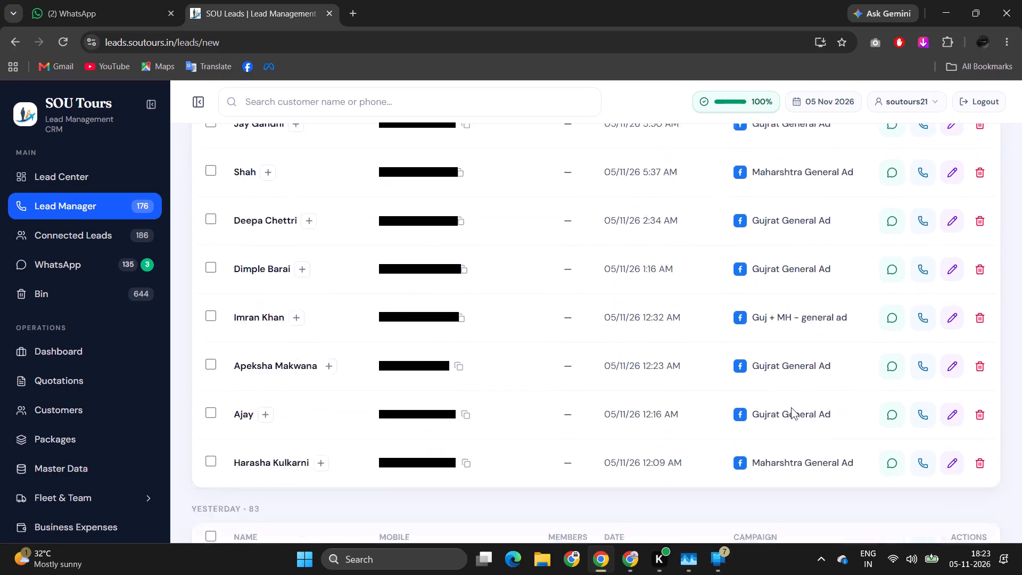
scroll(791, 407, "up", 9)
scroll(791, 407, "down", 12)
scroll(791, 407, "up", 5)
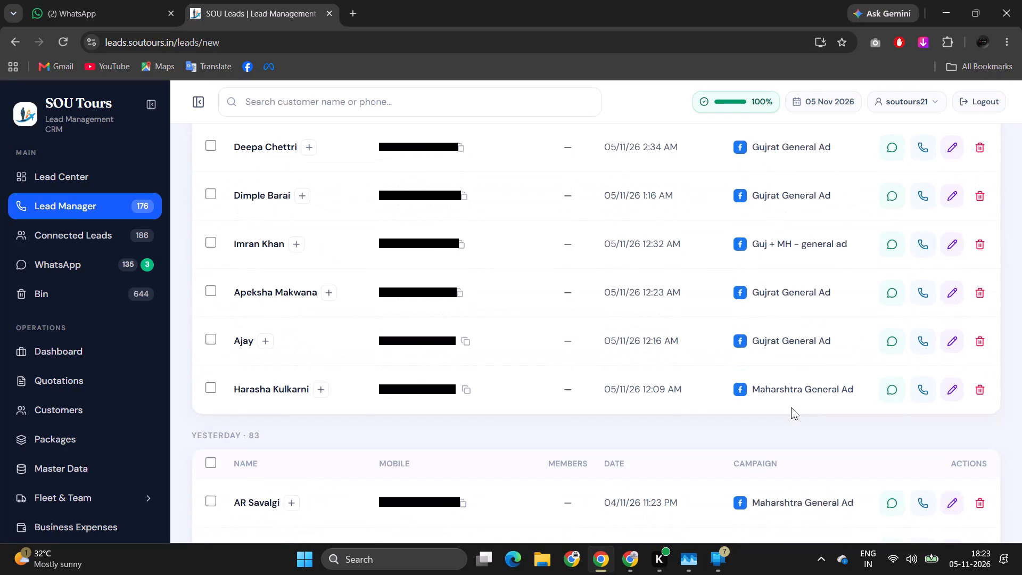
scroll(713, 364, "up", 5)
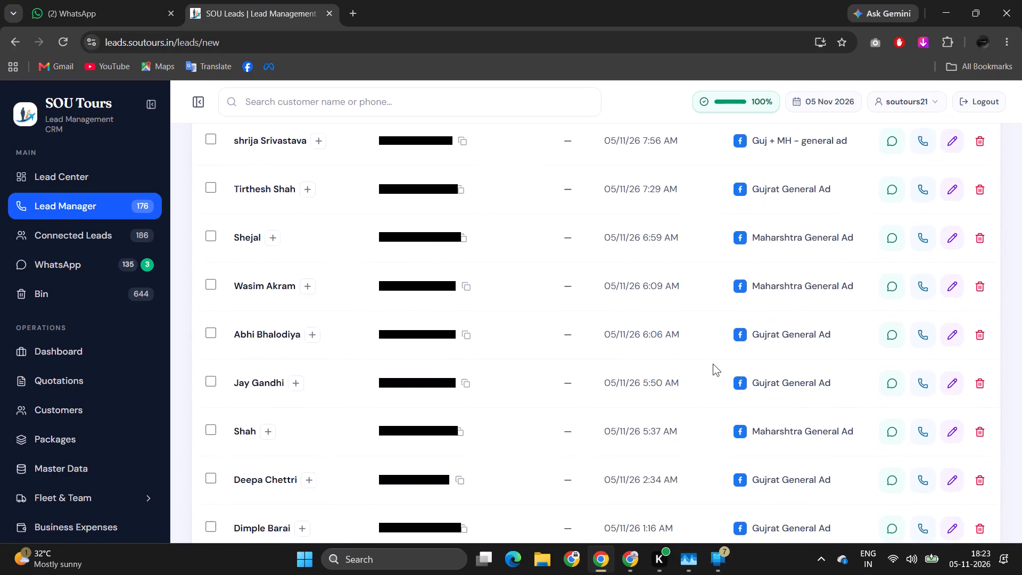
scroll(713, 364, "up", 15)
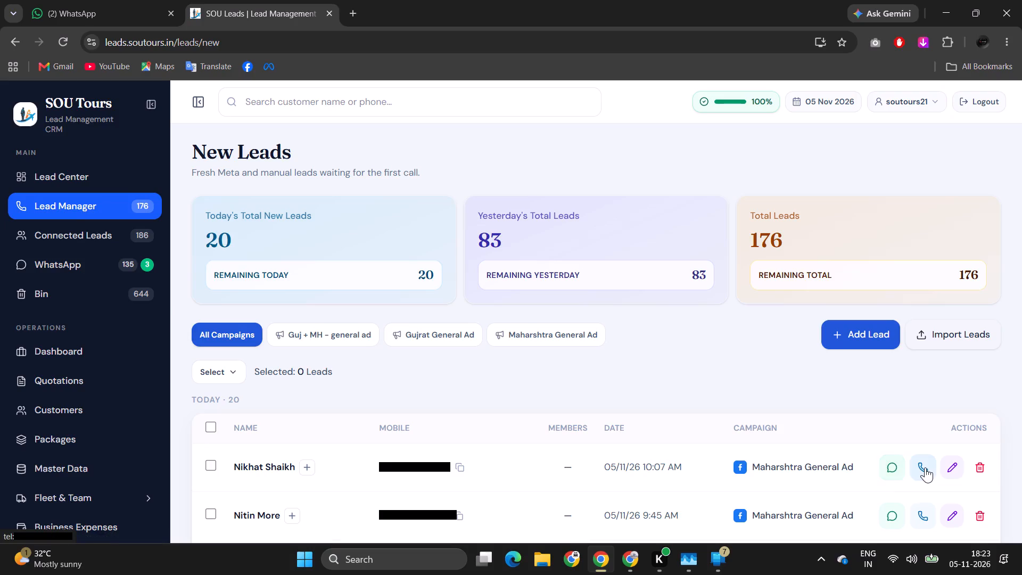
Start a call to the Maharshtra General Ad lead dated 05/11/26 10:07 AM, first in today's new leads list.
left_click(924, 467)
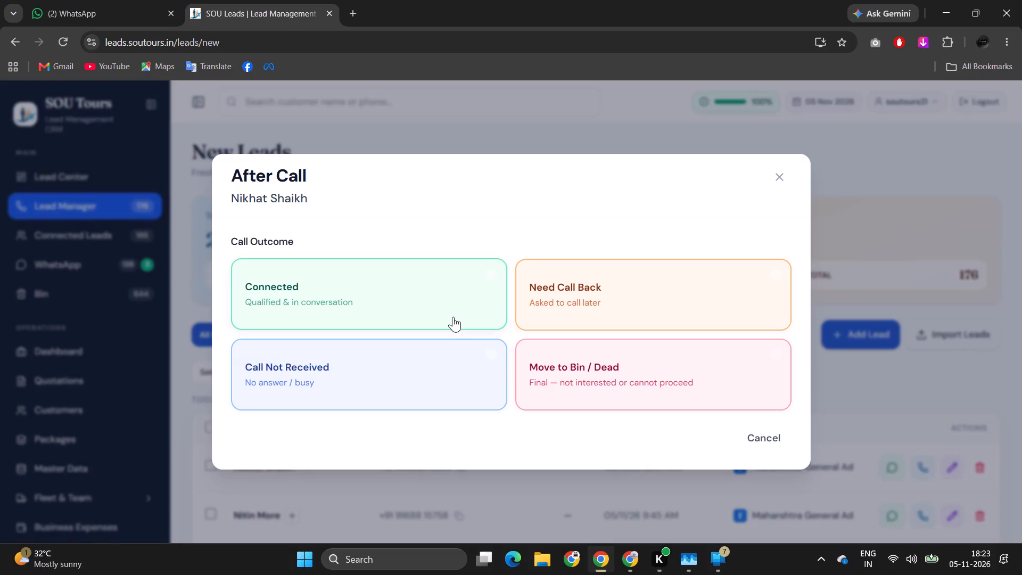
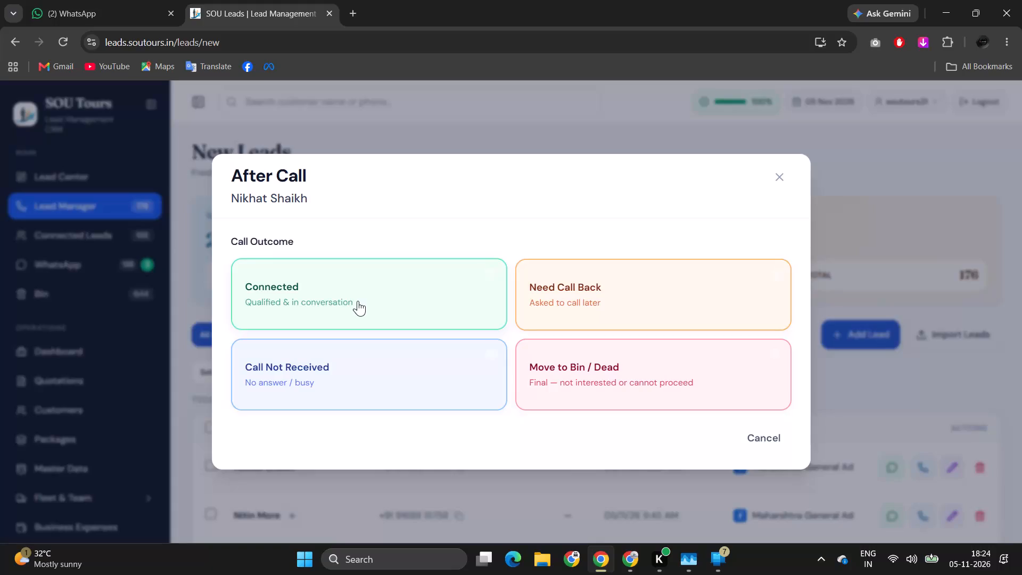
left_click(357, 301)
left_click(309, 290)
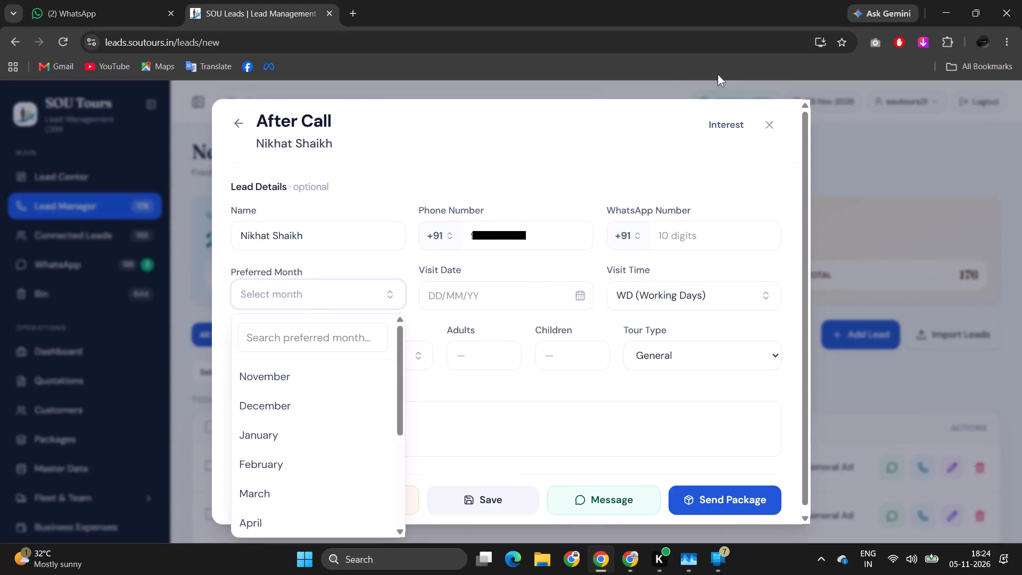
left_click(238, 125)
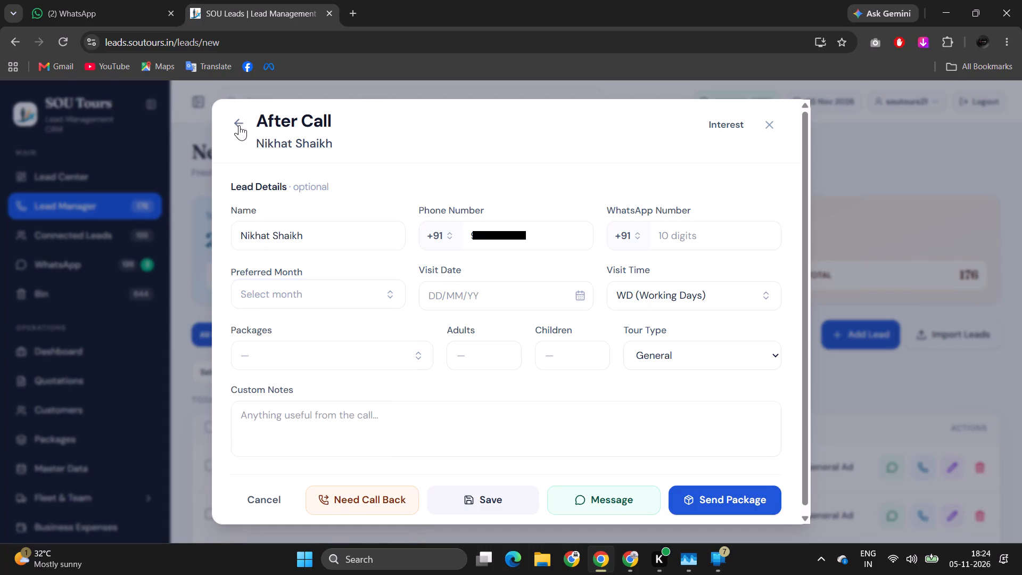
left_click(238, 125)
Record the after-call outcome of the called Maharshtra General Ad lead as Need Call Back.
left_click(617, 271)
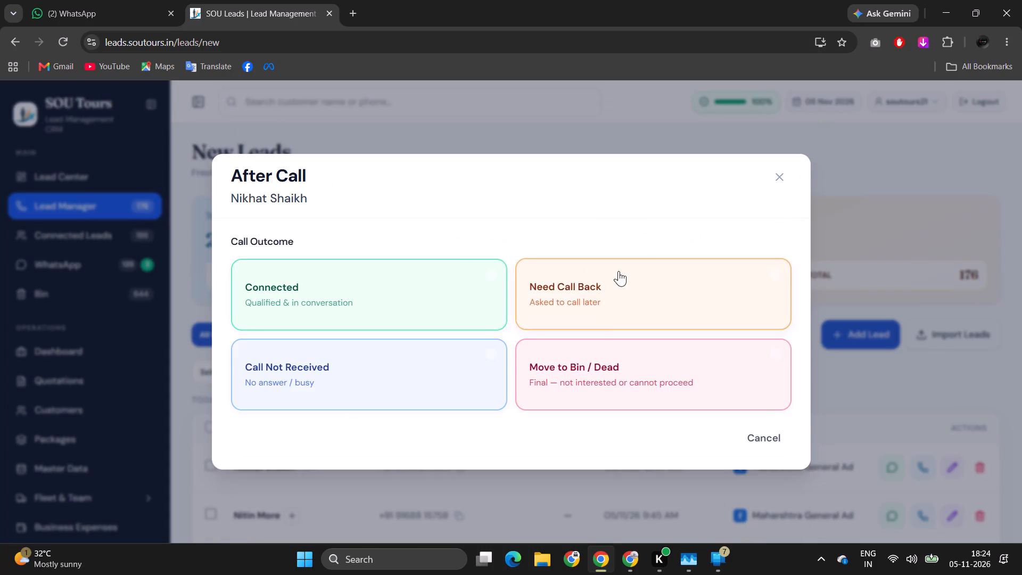
left_click(479, 324)
left_click(466, 421)
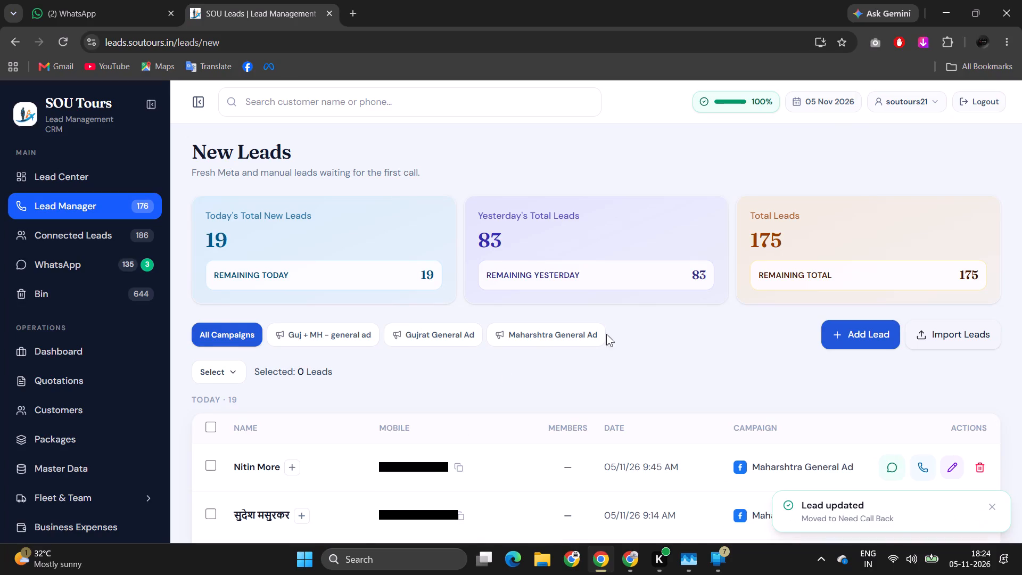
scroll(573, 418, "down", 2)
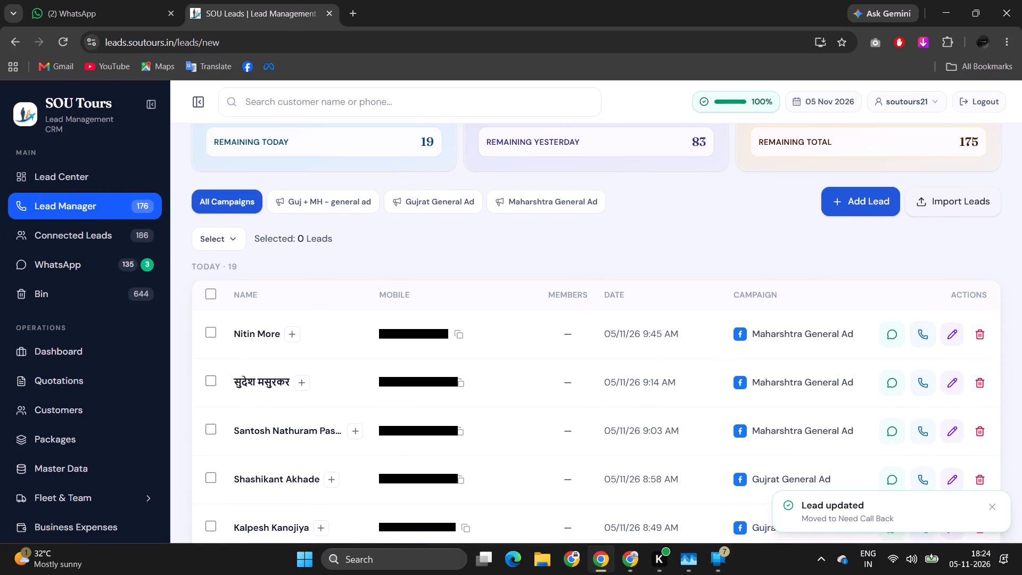
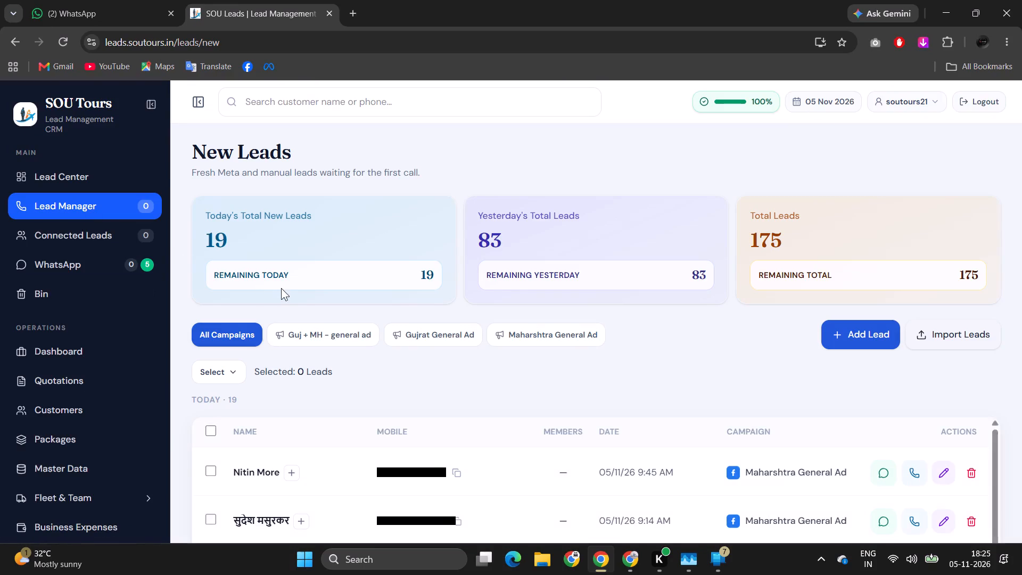
Start a call to the Maharshtra General Ad lead dated 05/11/26 9:45 AM, first in today's new leads list.
scroll(446, 356, "down", 3)
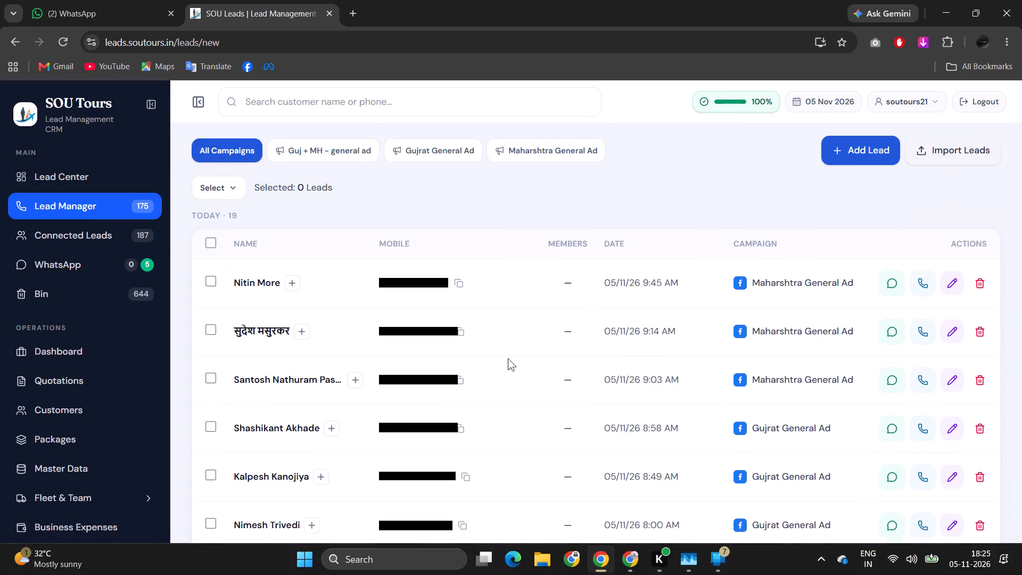
left_click(918, 261)
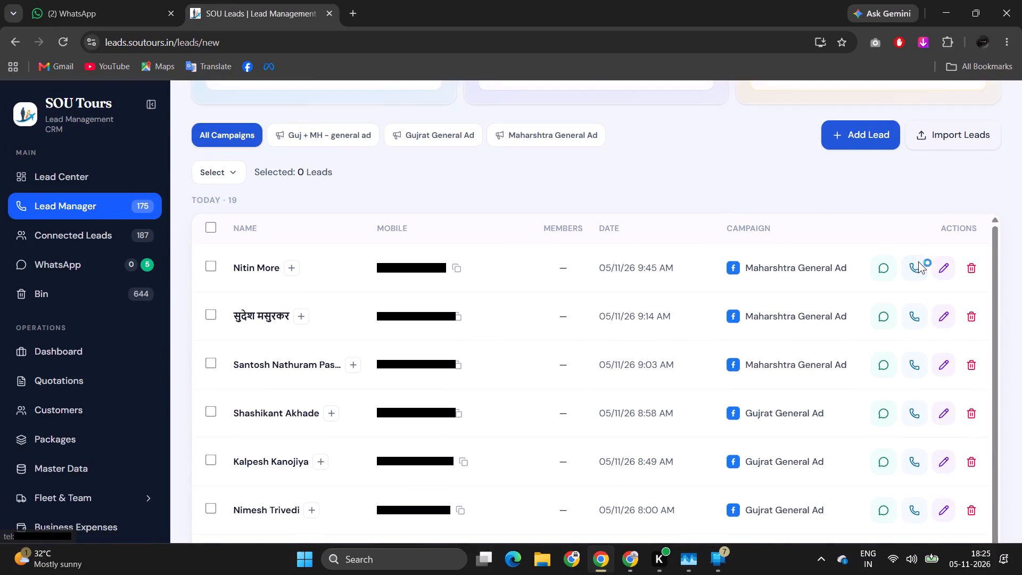
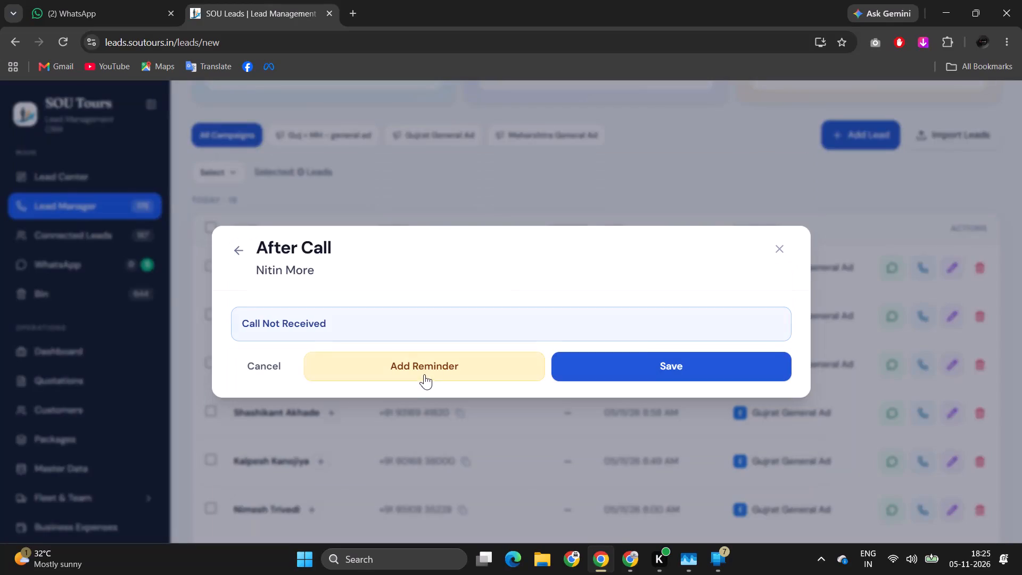
Save the called lead's outcome as Call Not Received without adding a reminder, and reload the new leads page.
left_click(650, 365)
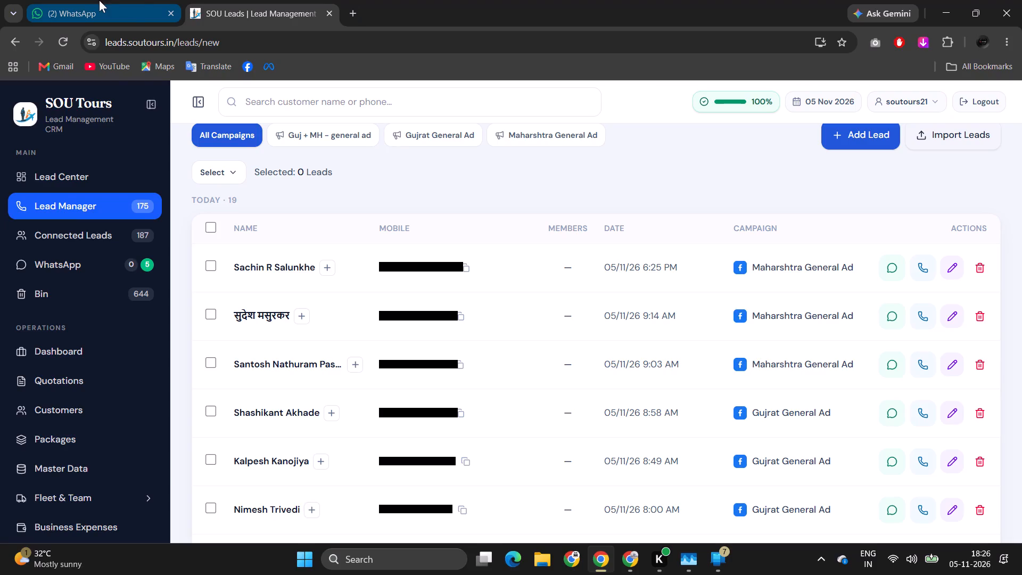
left_click(63, 48)
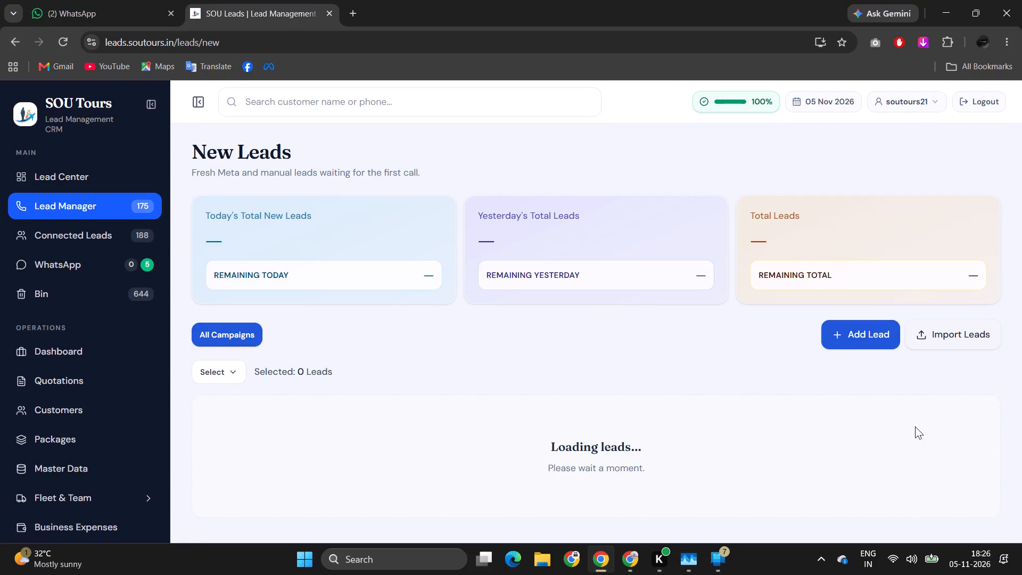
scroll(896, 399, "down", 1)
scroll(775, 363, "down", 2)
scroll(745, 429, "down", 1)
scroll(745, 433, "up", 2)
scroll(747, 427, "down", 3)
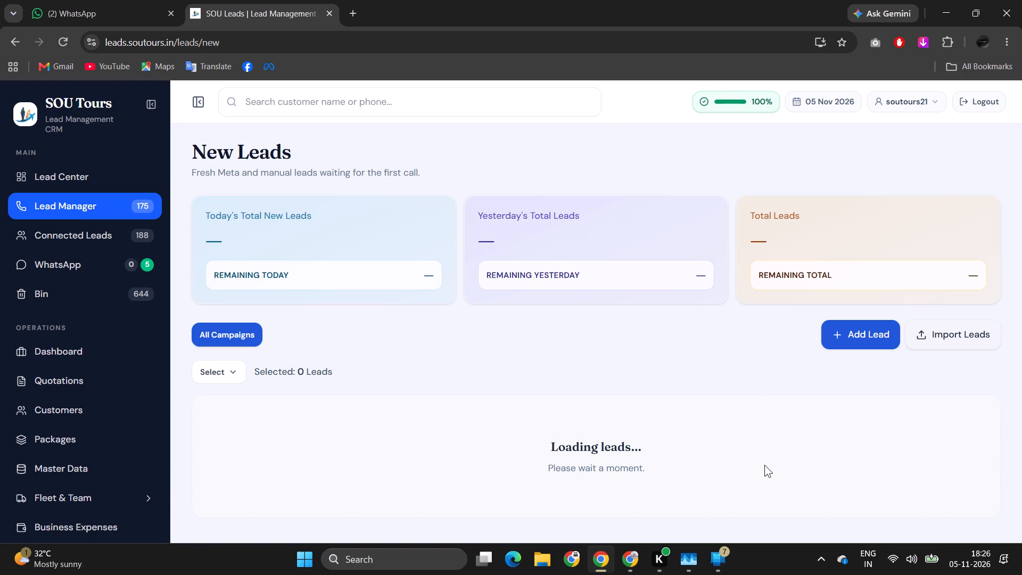
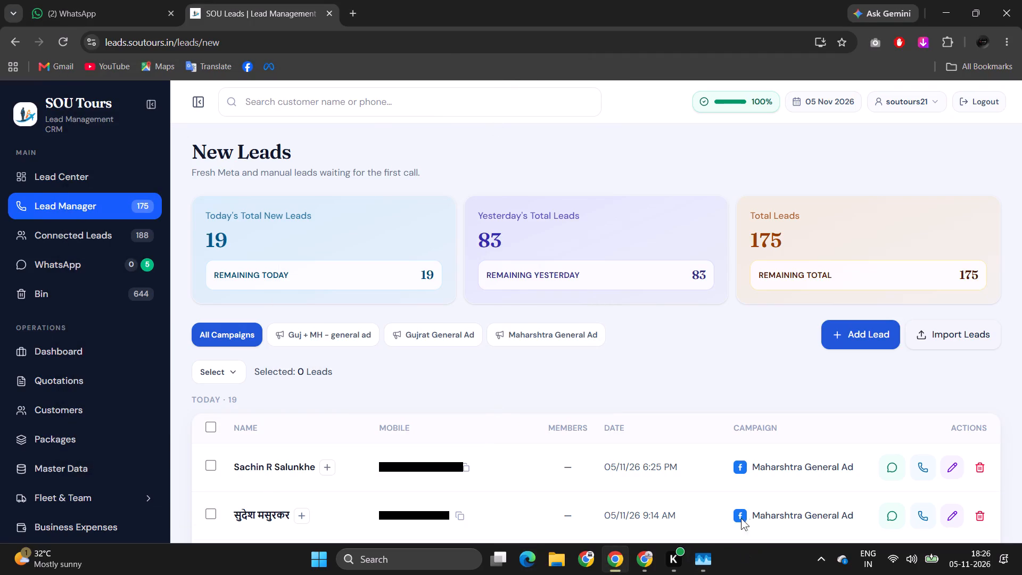
Call the newest of today's leads, the Maharshtra General Ad lead received 05/11/26 at 6:25 PM.
left_click(918, 468)
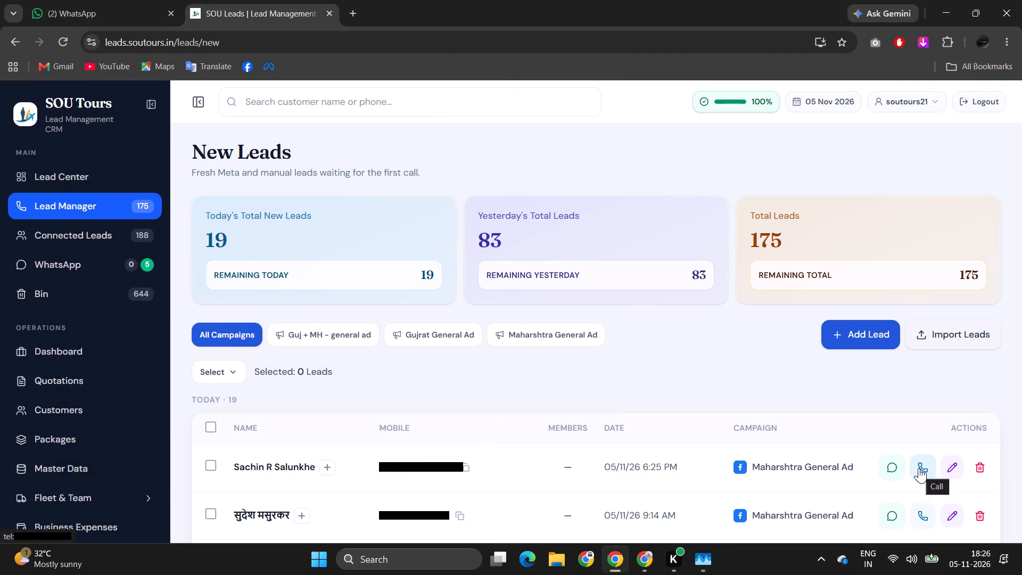
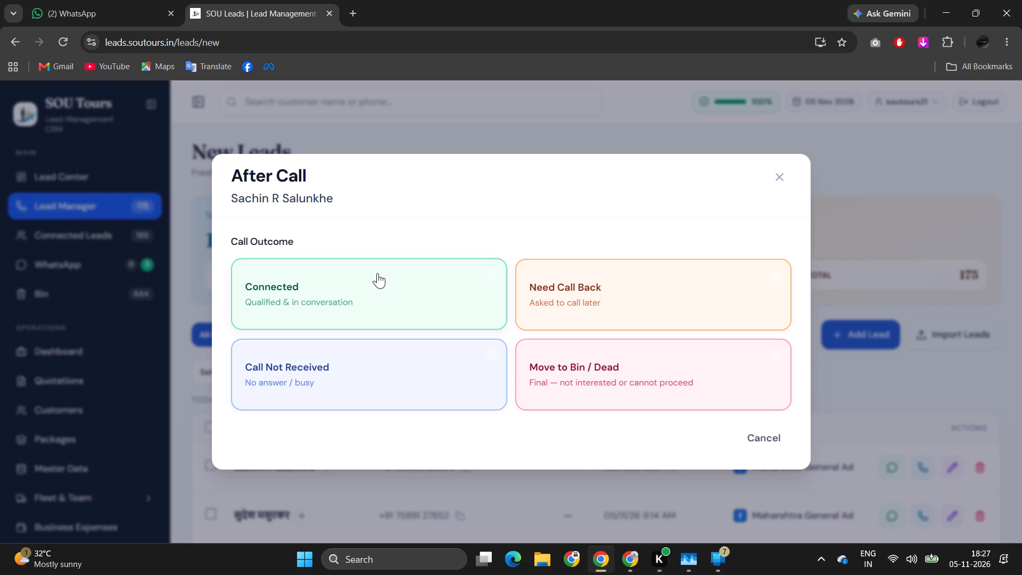
Record the called lead's outcome as Call Not Received.
left_click(411, 392)
left_click(591, 362)
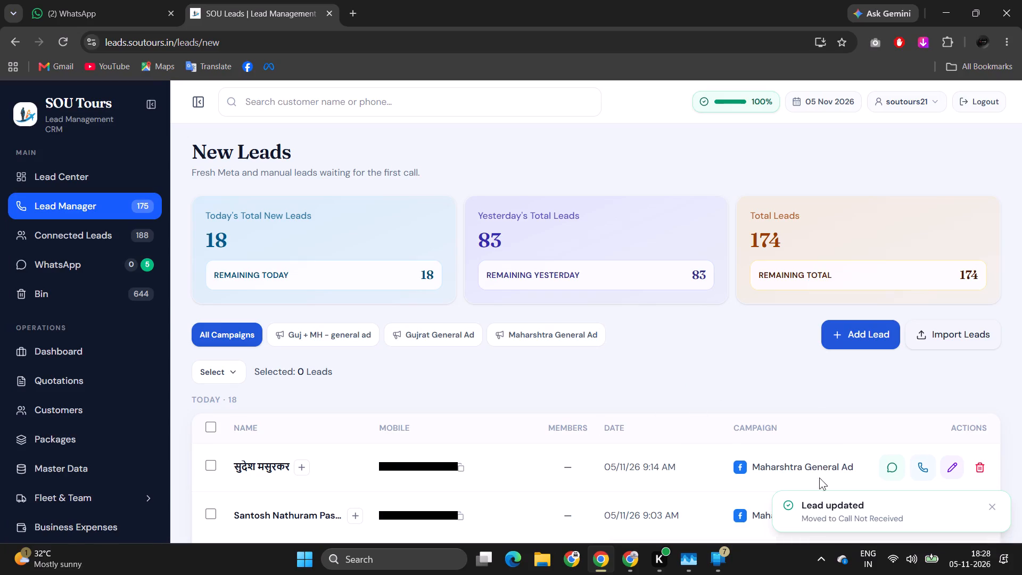
Call the Maharshtra General Ad lead received 05/11/26 at 9:14 AM from today's new leads.
scroll(924, 450, "down", 1)
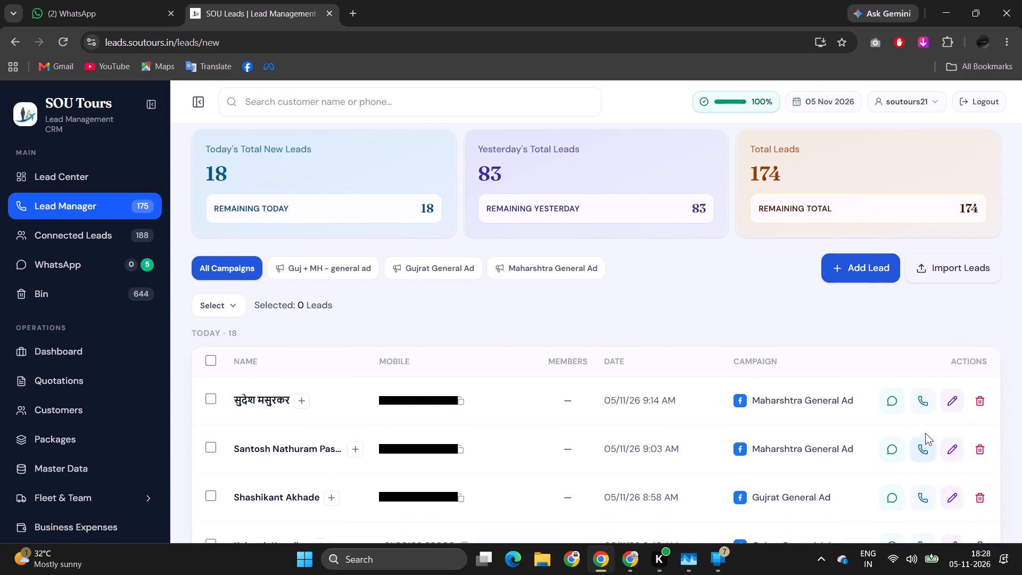
left_click(926, 410)
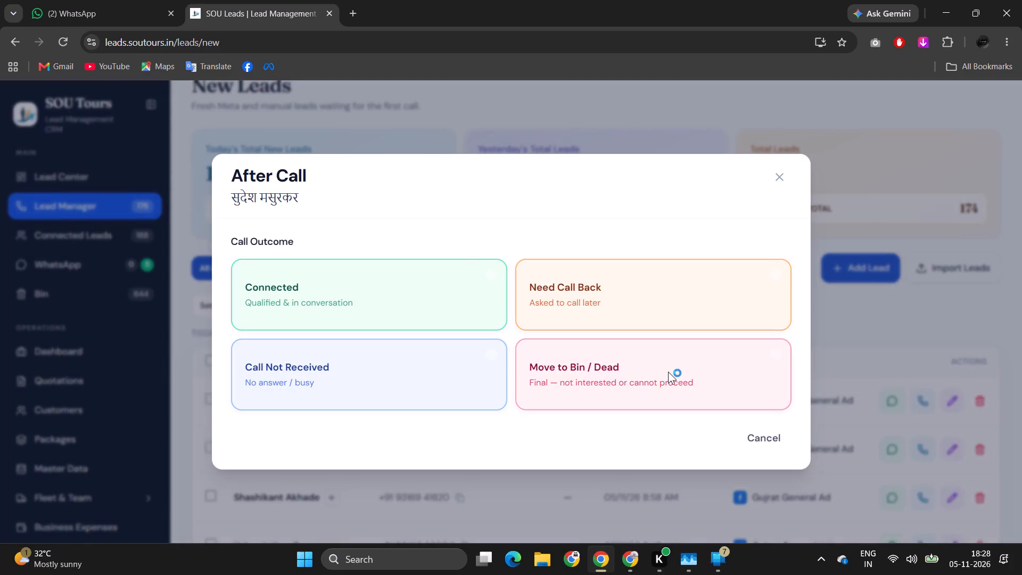
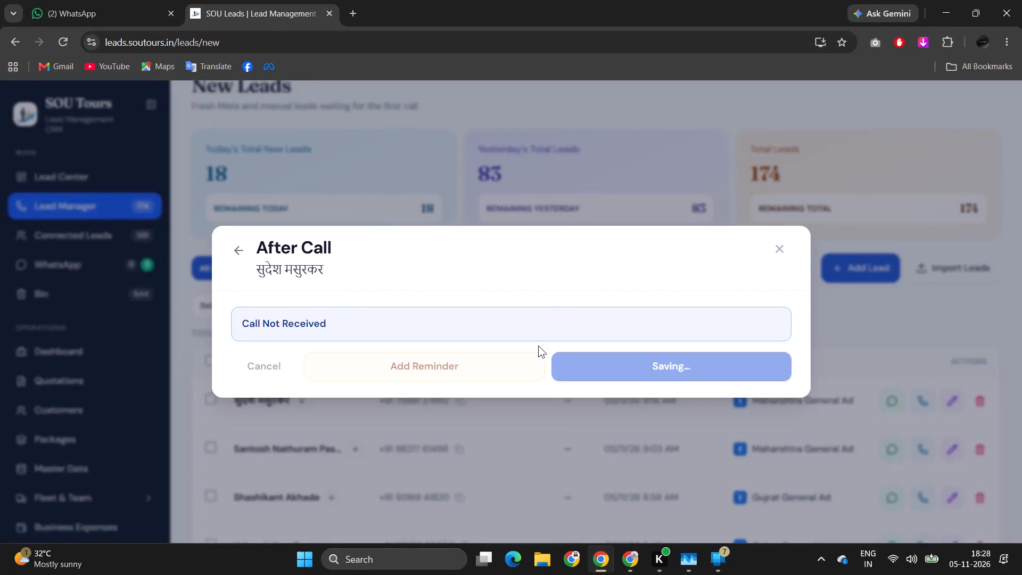
Call the Maharshtra General Ad lead received 05/11/26 at 9:03 AM from today's new leads.
scroll(542, 342, "down", 1)
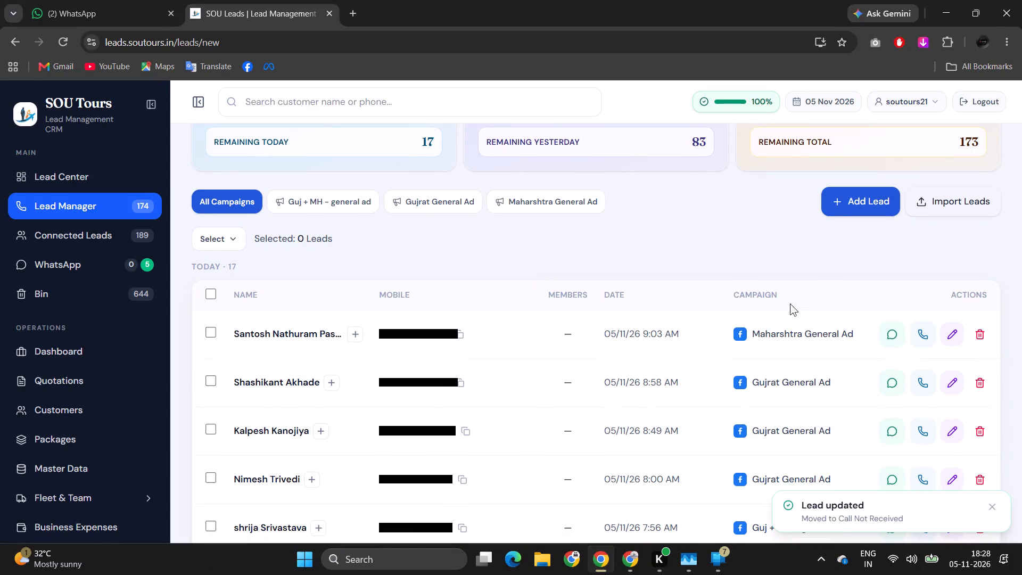
left_click(914, 342)
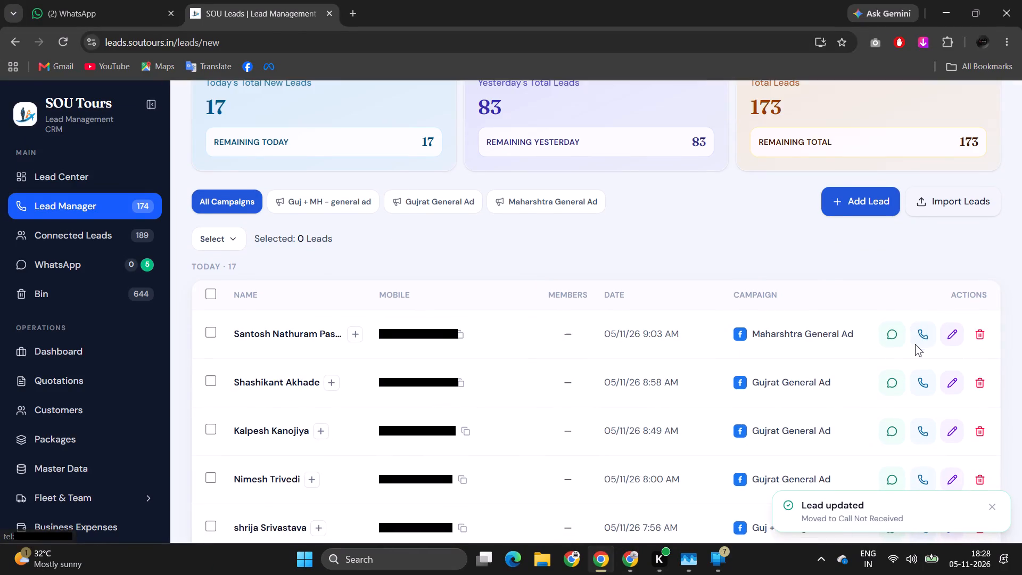
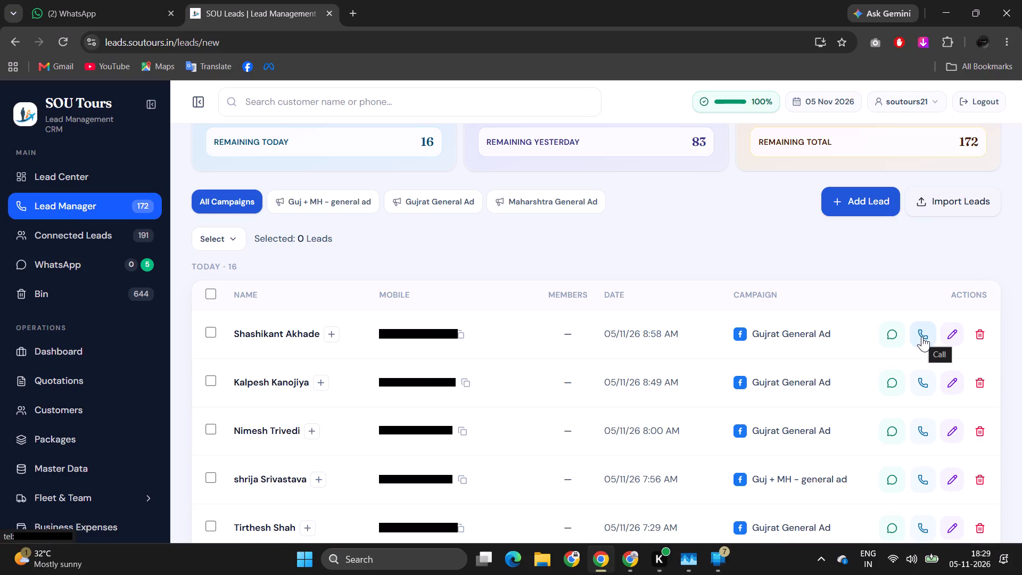
Call the Gujrat General Ad lead received 05/11/26 at 8:58 AM from today's new leads.
left_click(921, 336)
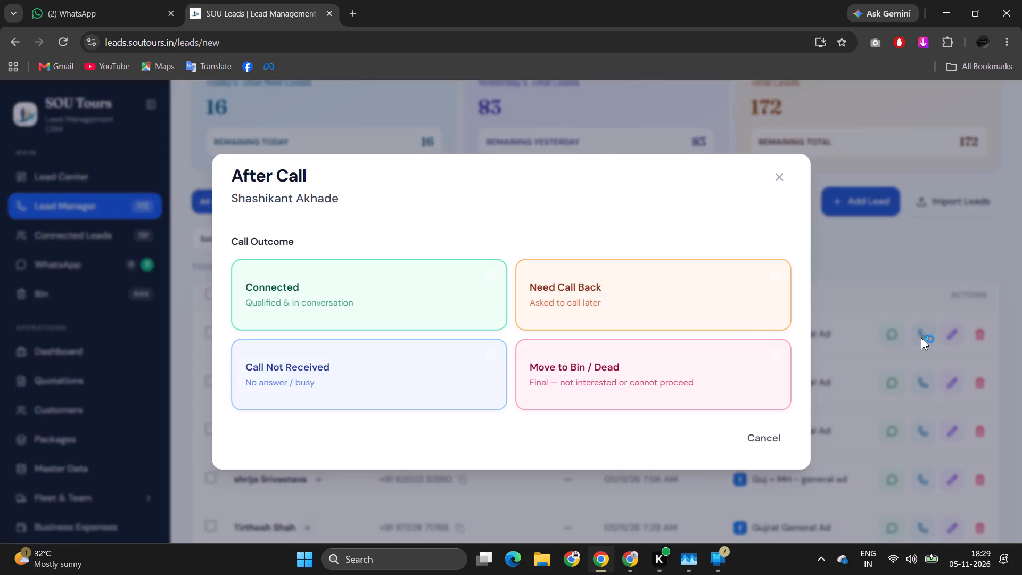
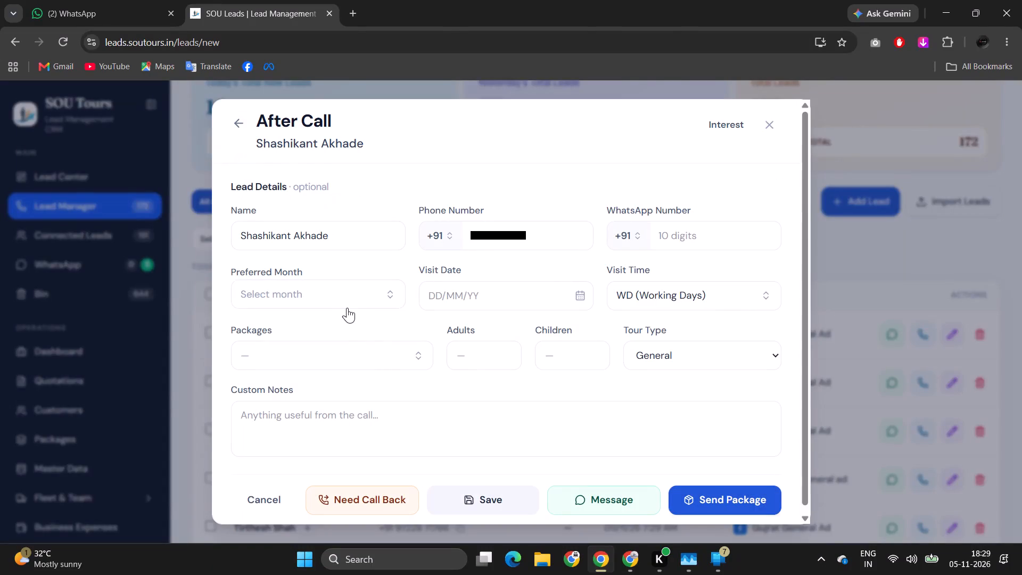
Set the preferred month to November in the connected lead's after-call details.
left_click(342, 298)
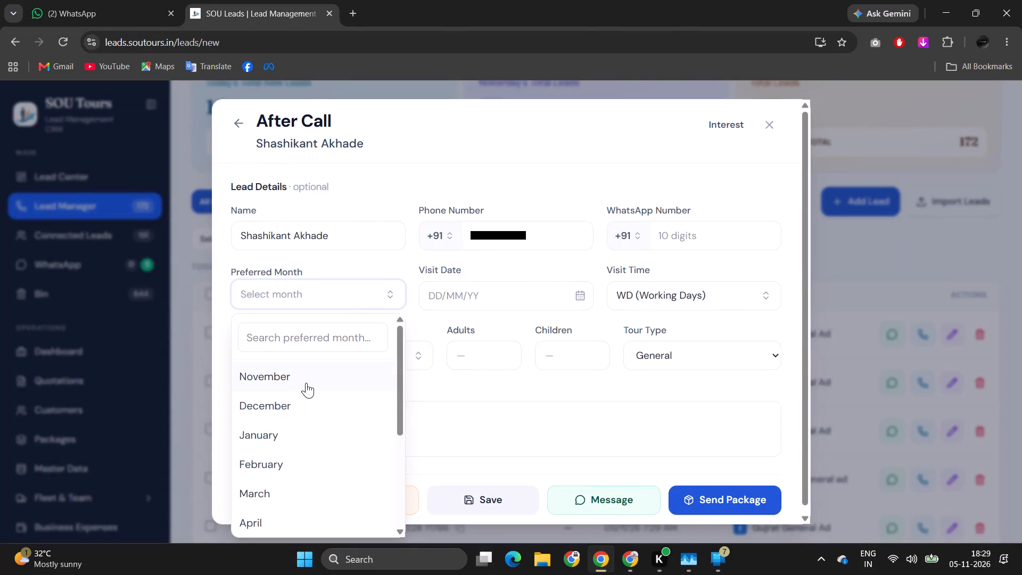
left_click(305, 381)
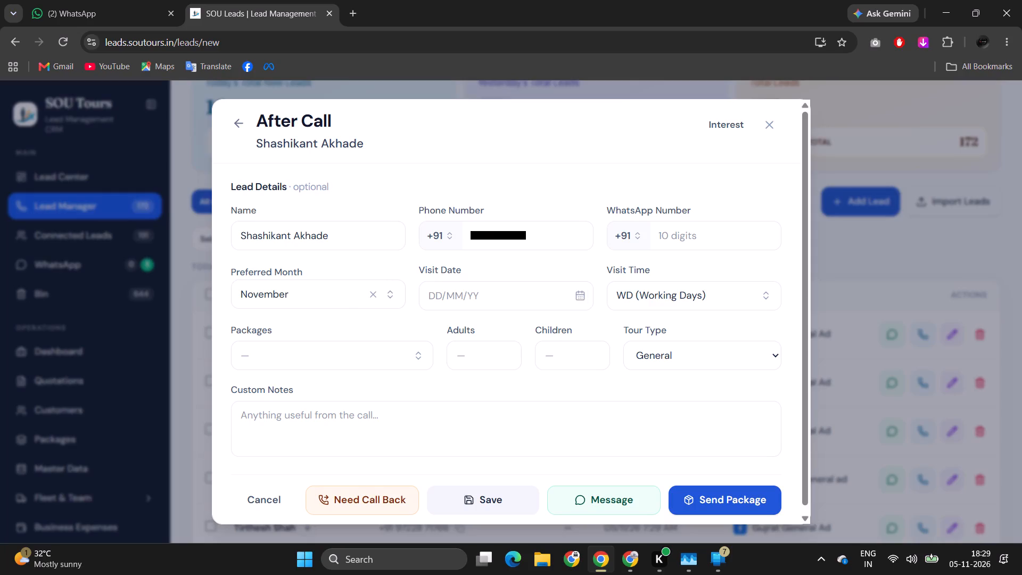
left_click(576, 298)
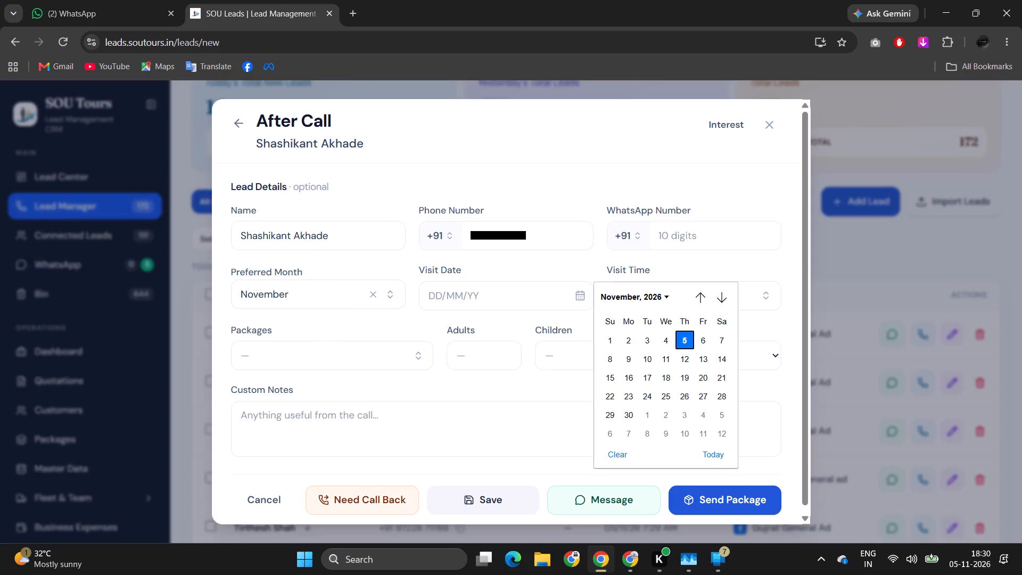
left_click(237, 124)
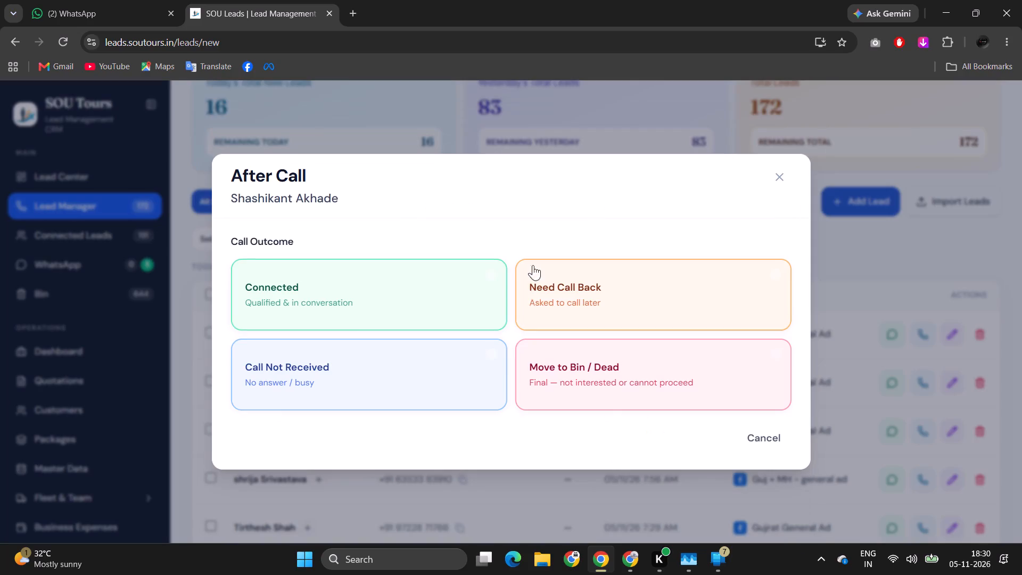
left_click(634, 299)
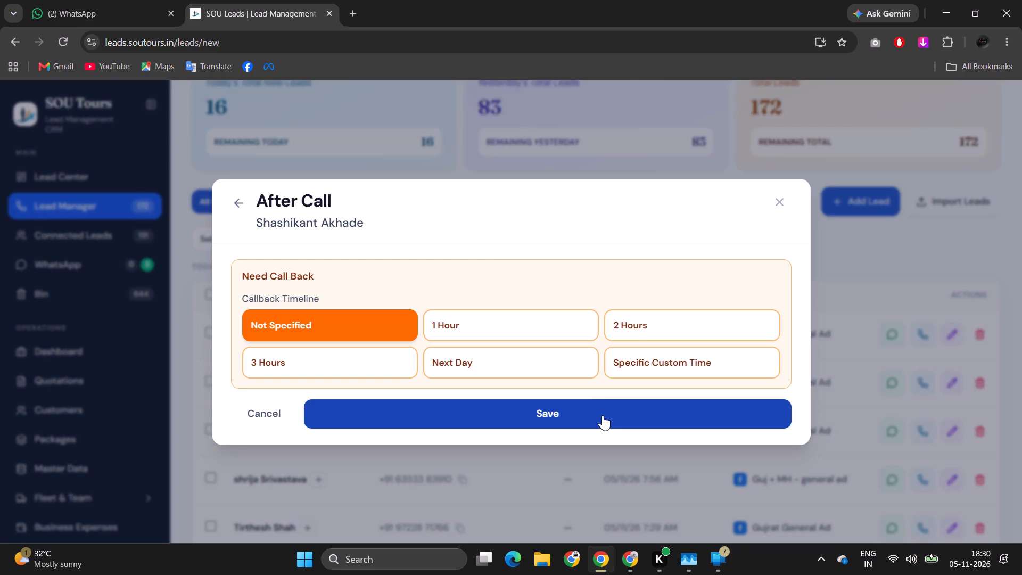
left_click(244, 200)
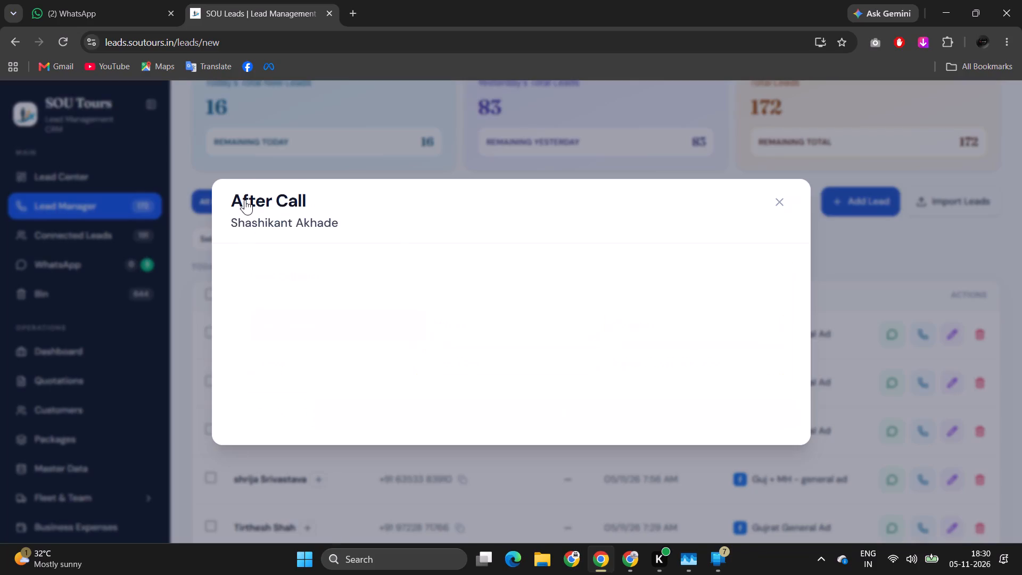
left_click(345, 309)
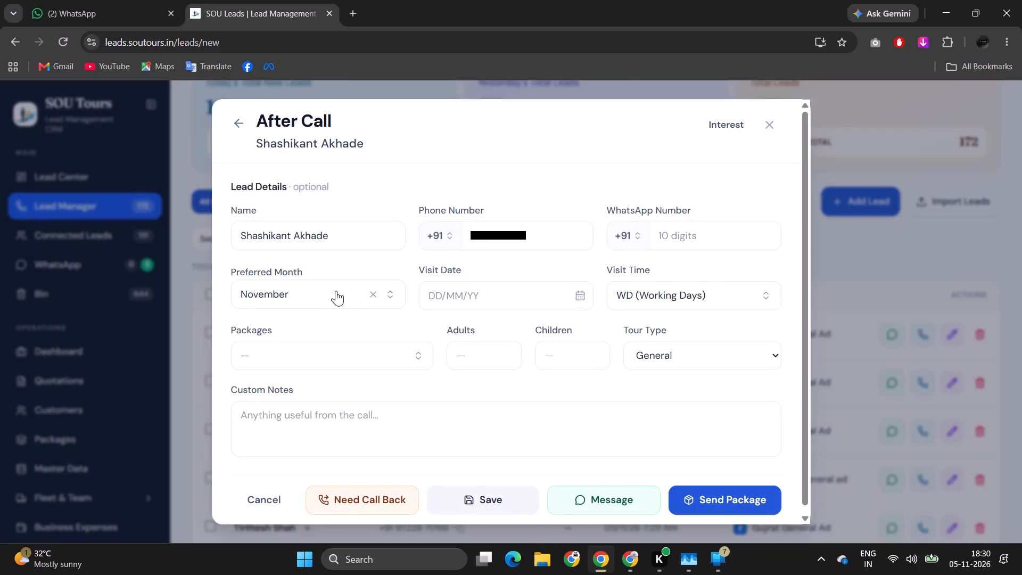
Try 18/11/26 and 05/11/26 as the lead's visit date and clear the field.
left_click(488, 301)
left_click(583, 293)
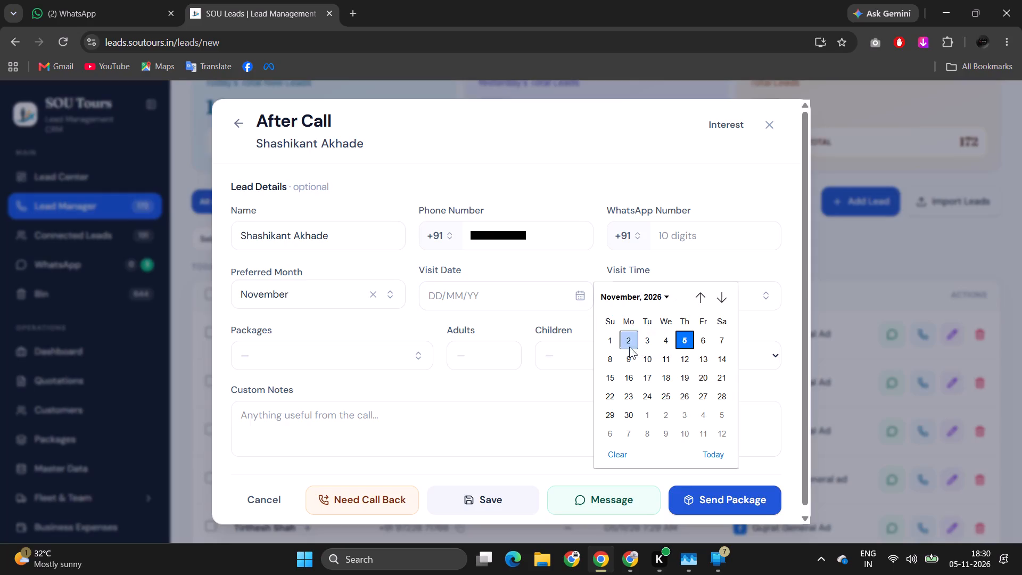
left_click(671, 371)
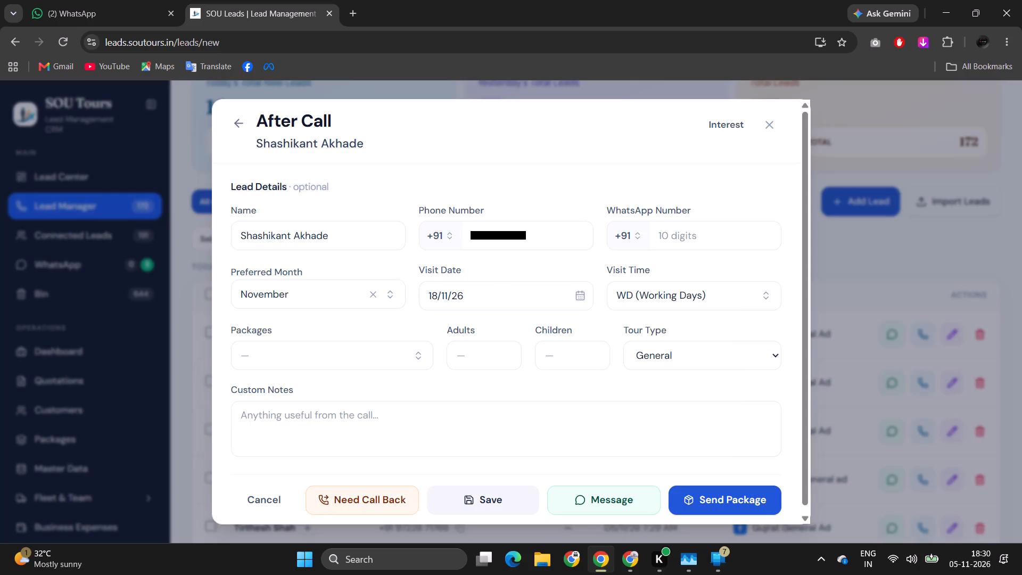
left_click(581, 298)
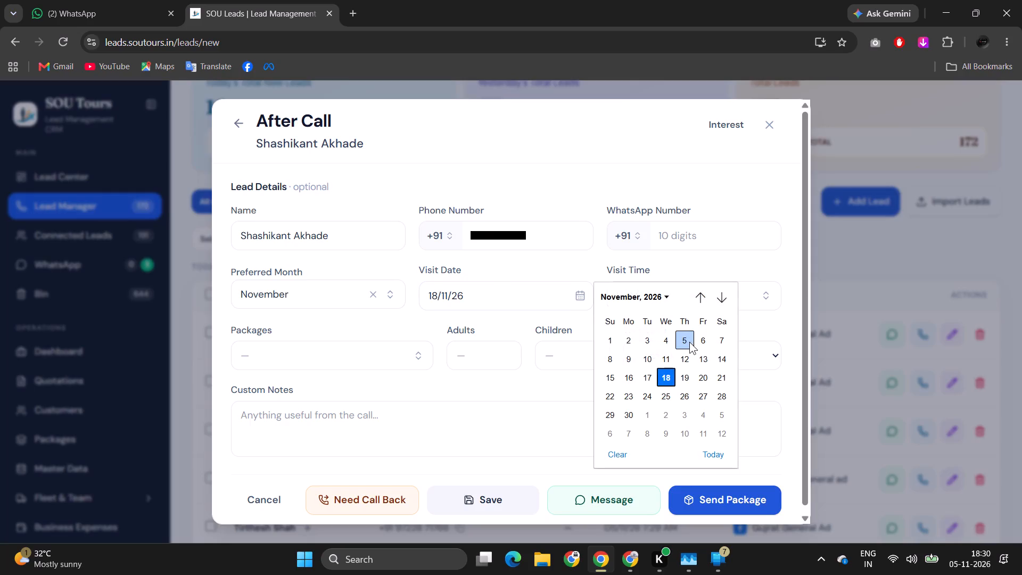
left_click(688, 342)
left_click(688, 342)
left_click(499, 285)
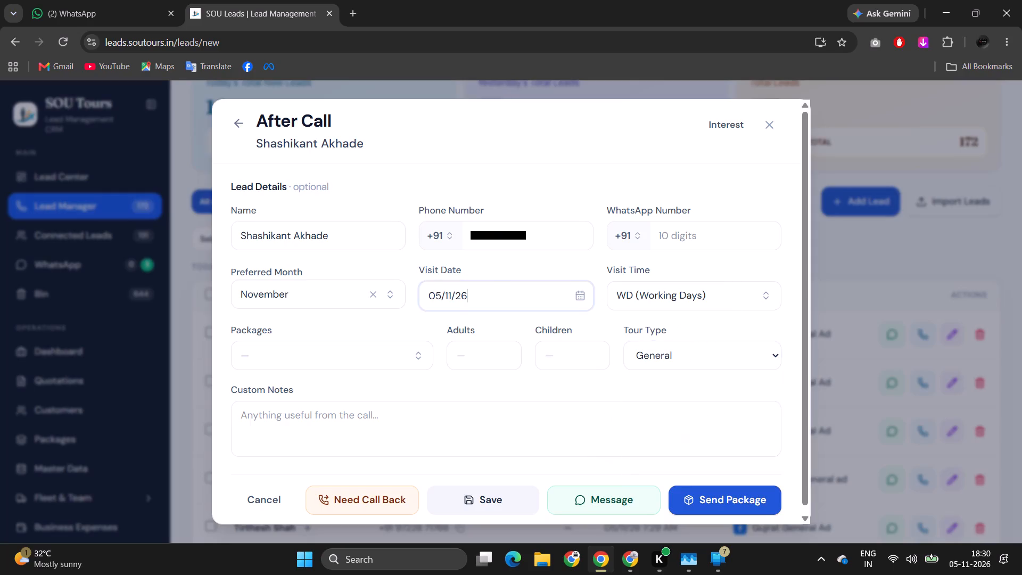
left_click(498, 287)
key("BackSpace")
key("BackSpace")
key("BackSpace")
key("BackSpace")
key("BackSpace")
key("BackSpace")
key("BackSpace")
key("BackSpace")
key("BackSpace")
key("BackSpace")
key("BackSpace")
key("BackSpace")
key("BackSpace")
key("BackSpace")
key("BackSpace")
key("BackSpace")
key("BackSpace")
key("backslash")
Assign the four most selling General packages to the lead: (BO) GOLD 1N2D and 2N3D, each for HOTELS and RESORTS.
left_click(715, 504)
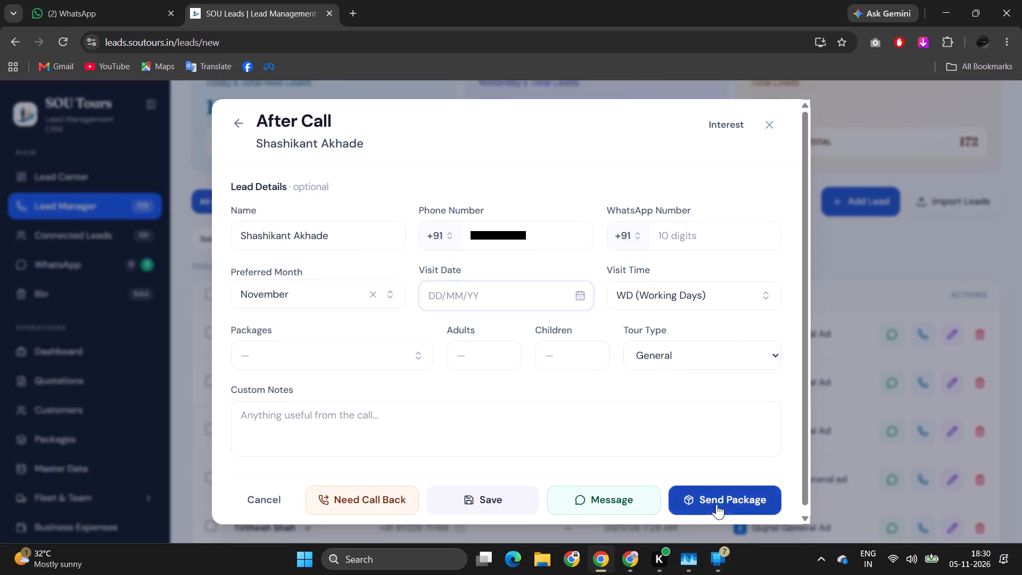
left_click(341, 277)
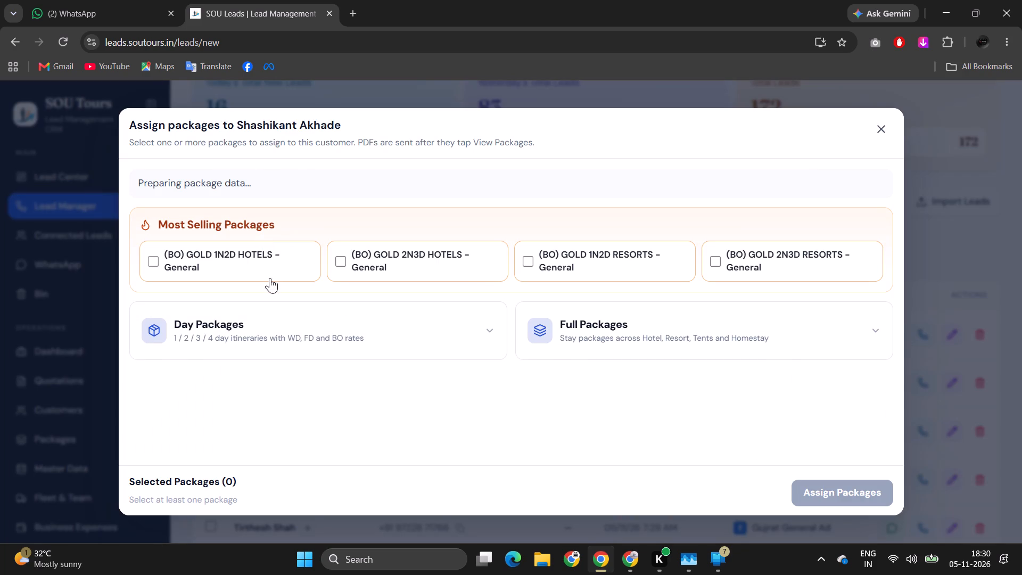
left_click(269, 278)
left_click(485, 275)
left_click(628, 269)
left_click(819, 260)
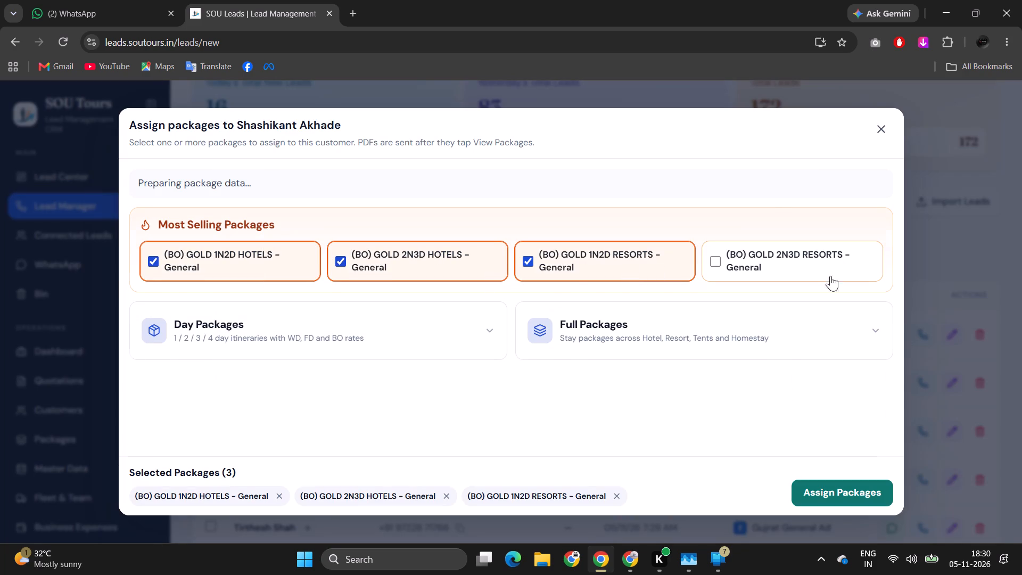
left_click(836, 495)
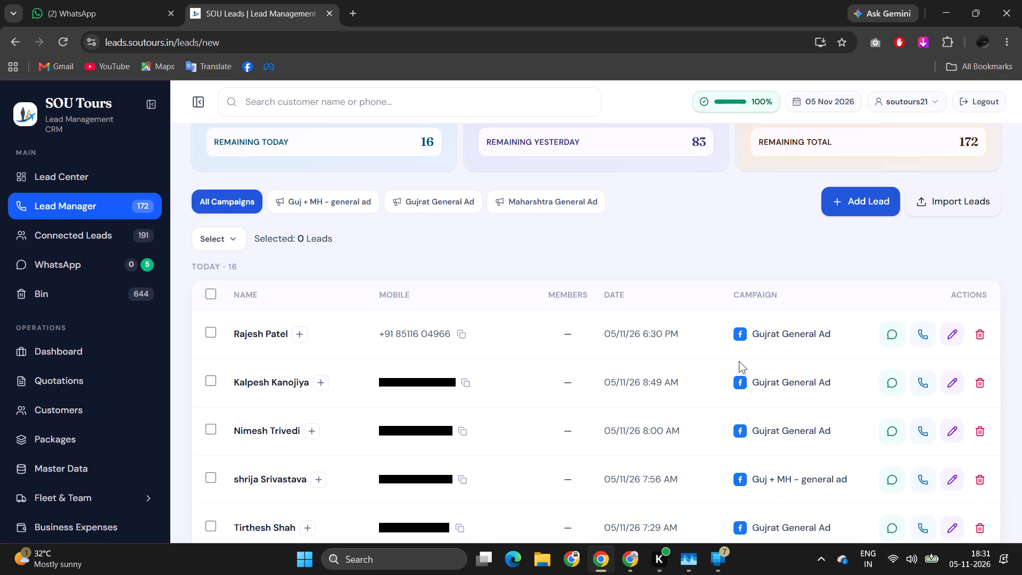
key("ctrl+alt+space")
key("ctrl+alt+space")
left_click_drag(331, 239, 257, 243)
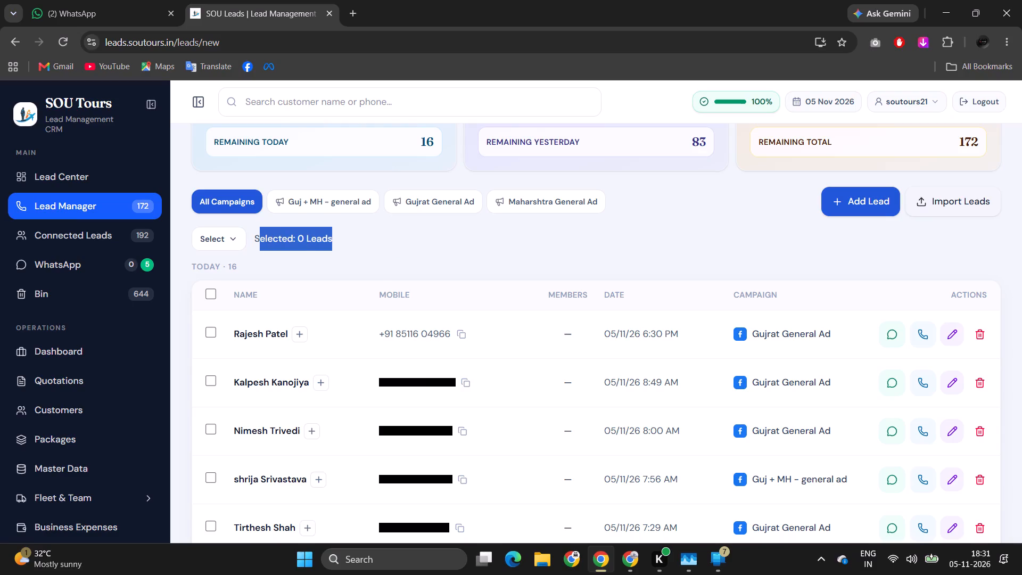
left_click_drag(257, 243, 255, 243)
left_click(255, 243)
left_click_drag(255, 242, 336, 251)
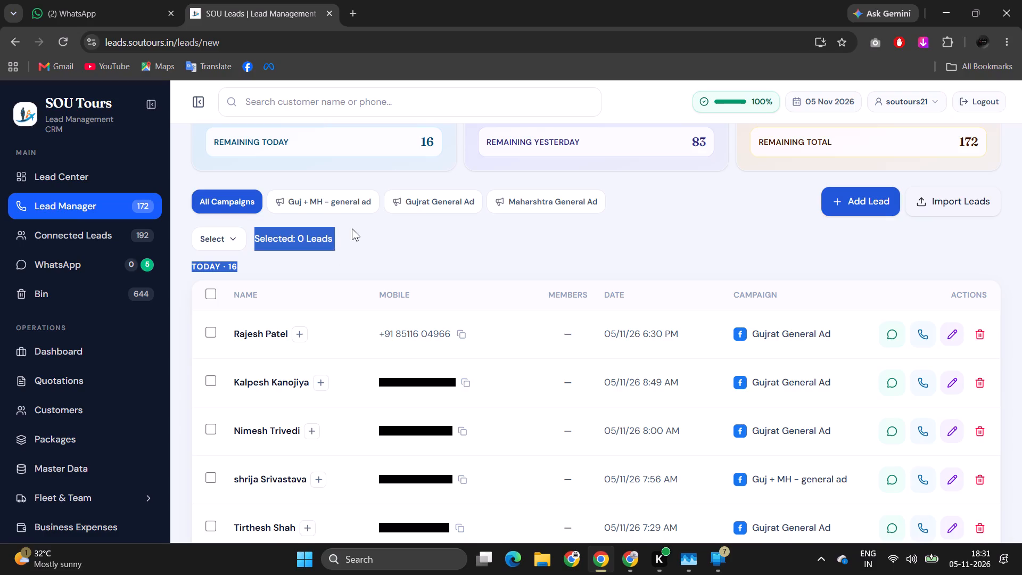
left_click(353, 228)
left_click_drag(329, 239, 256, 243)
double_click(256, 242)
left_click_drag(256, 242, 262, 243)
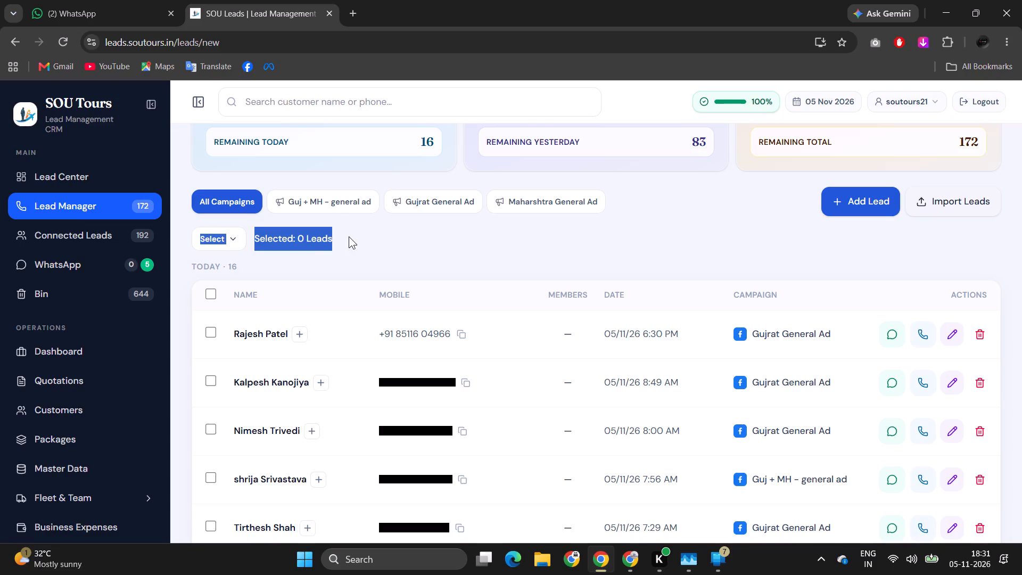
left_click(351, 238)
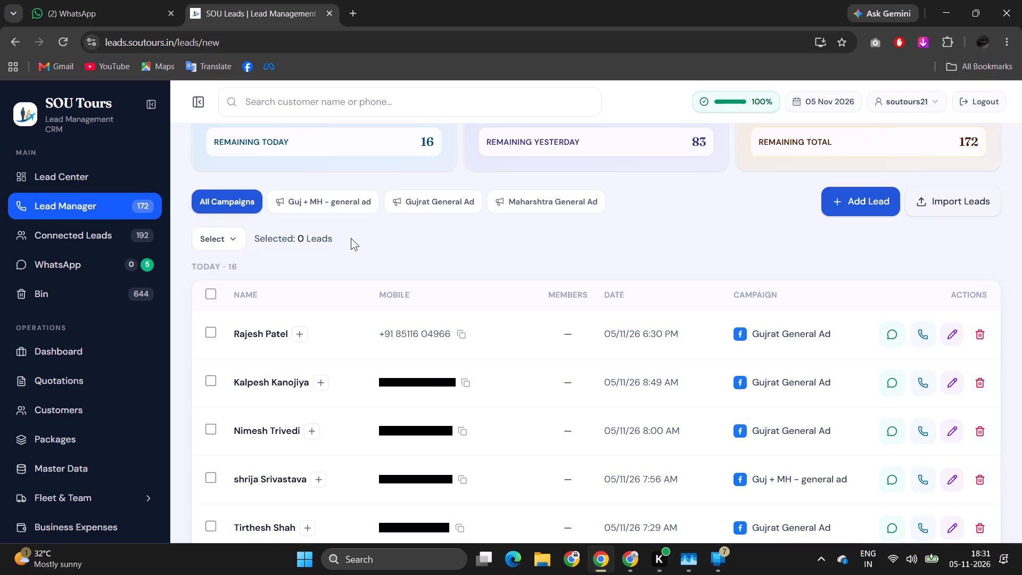
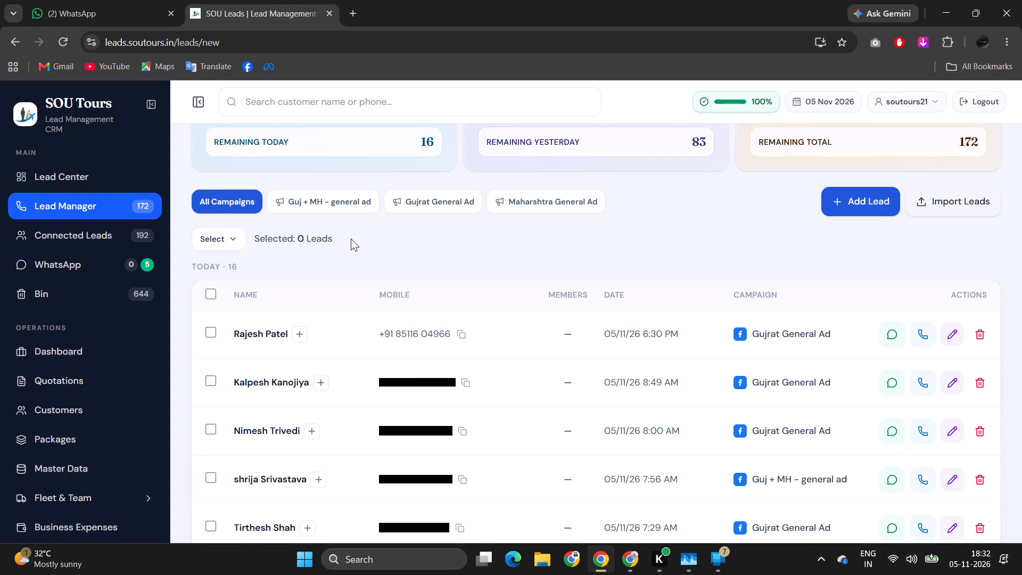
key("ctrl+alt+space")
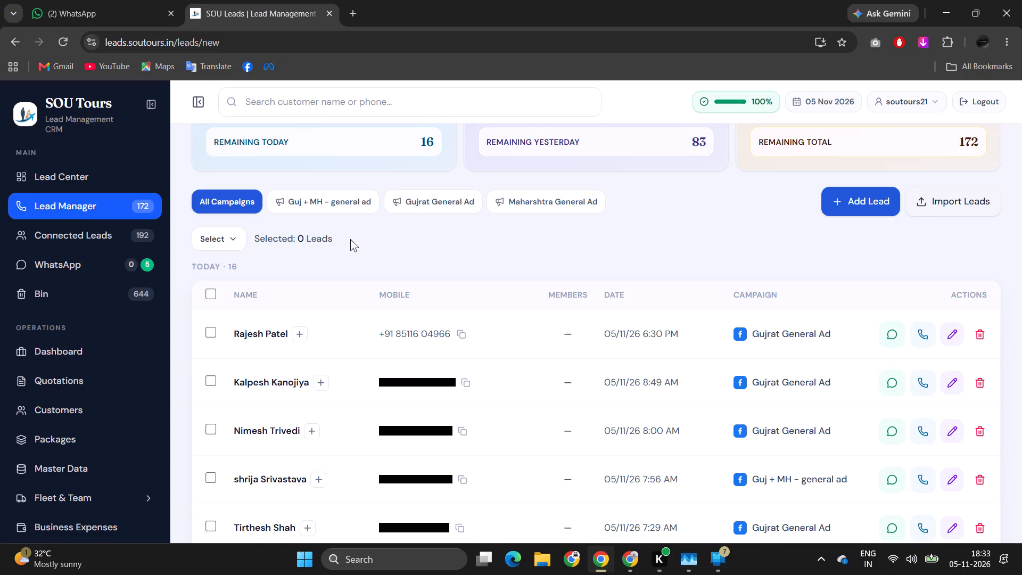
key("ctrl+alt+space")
Call the newest lead in today's list, from the Gujrat General Ad campaign, and open its call outcome choices.
left_click(922, 331)
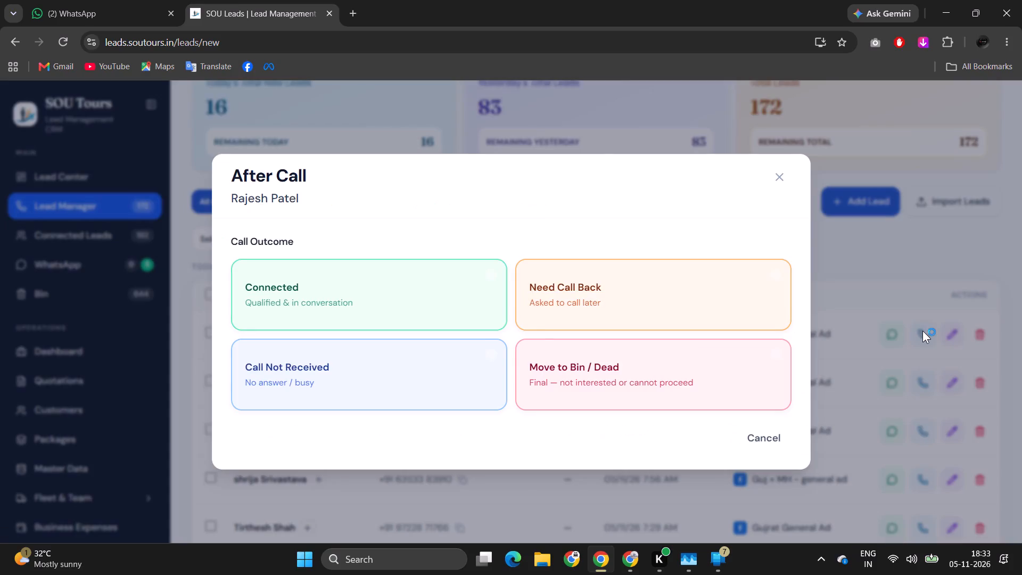
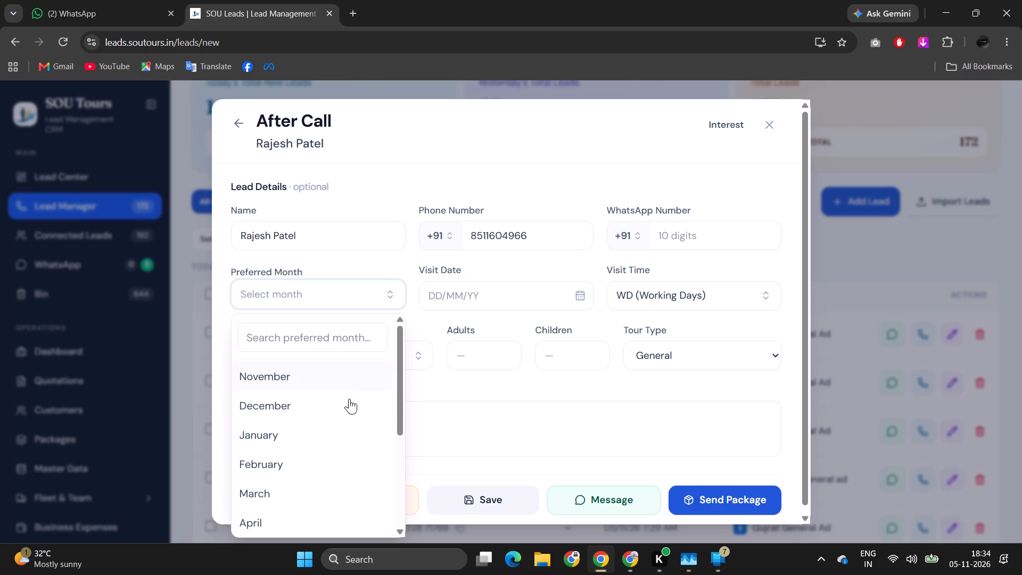
Fill in the called lead's trip details with 4 adults, preferred month November and visit date 17/11/26.
left_click(474, 358)
left_click(468, 358)
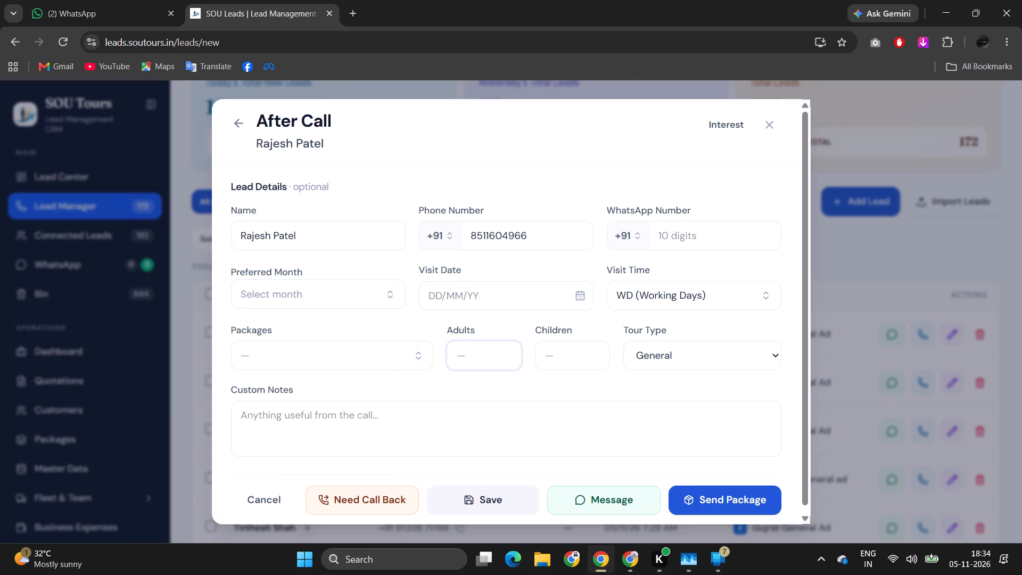
key("4")
left_click(309, 287)
left_click(276, 380)
left_click(580, 301)
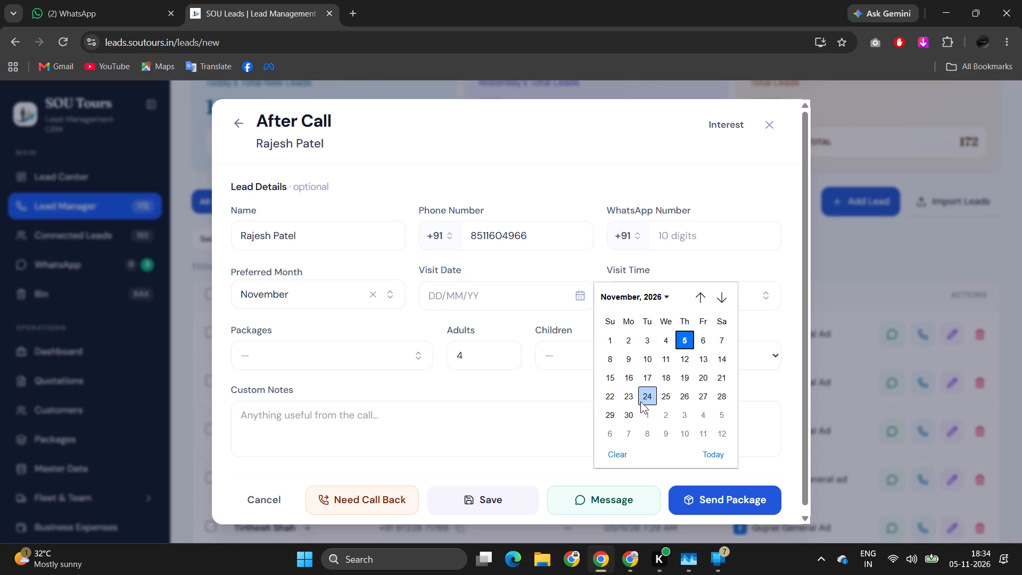
left_click(641, 376)
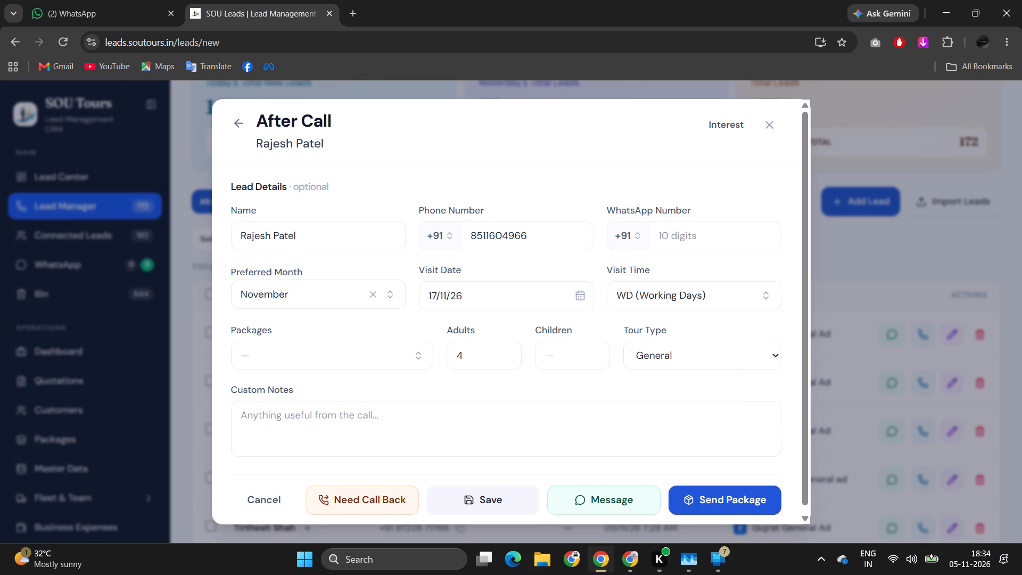
Send packages to this lead, assigning all four most selling GOLD packages: 1N2D and 2N3D Hotels, and 1N2D and 2N3D Resorts.
left_click(721, 498)
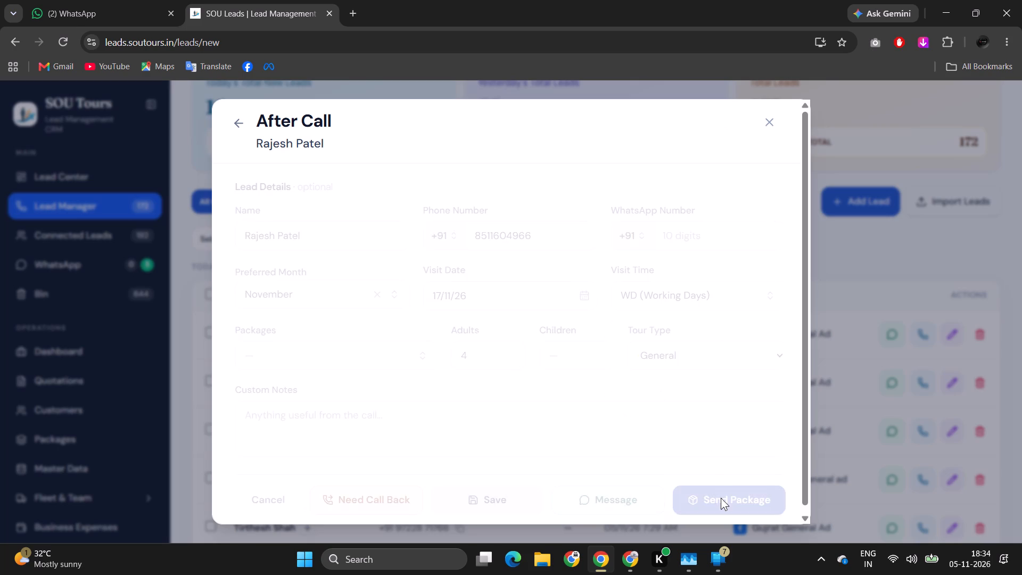
left_click(638, 287)
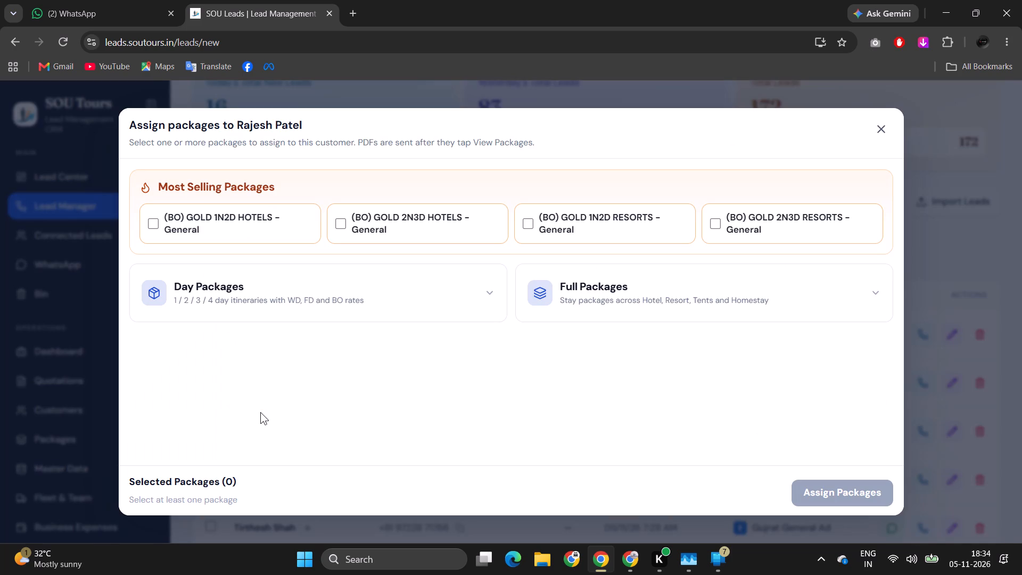
left_click(265, 219)
left_click(481, 226)
left_click(631, 224)
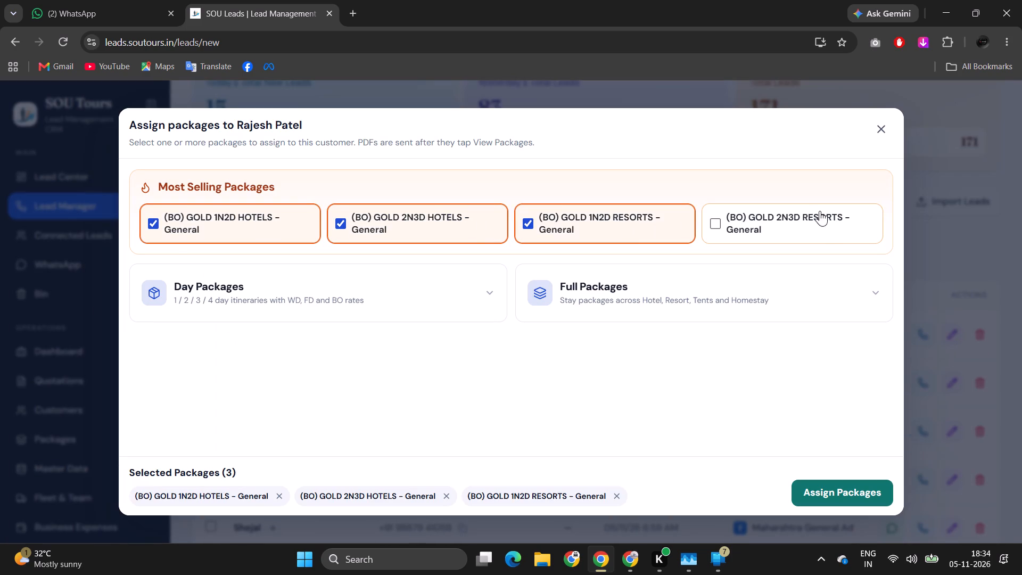
left_click(827, 227)
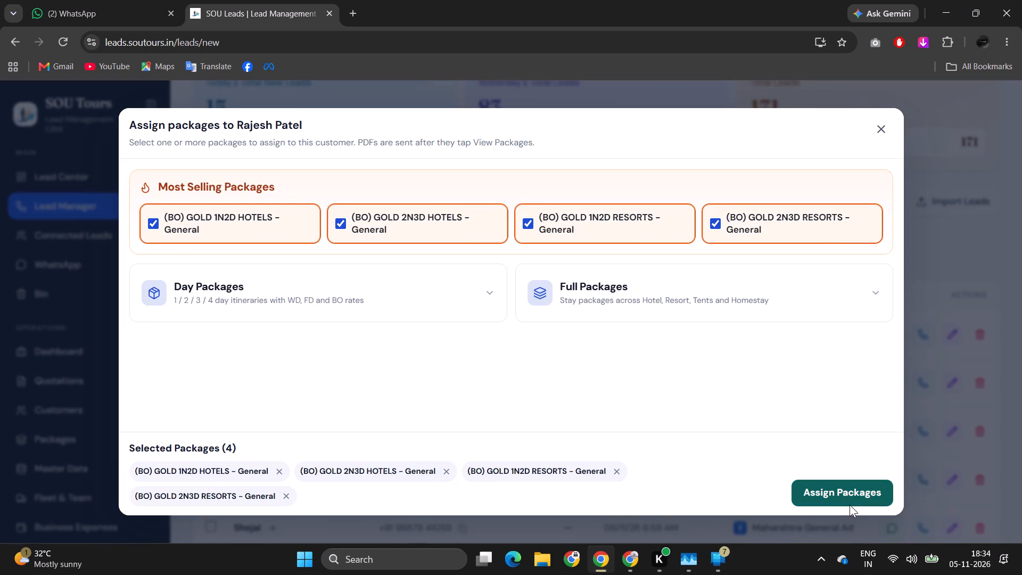
left_click(849, 504)
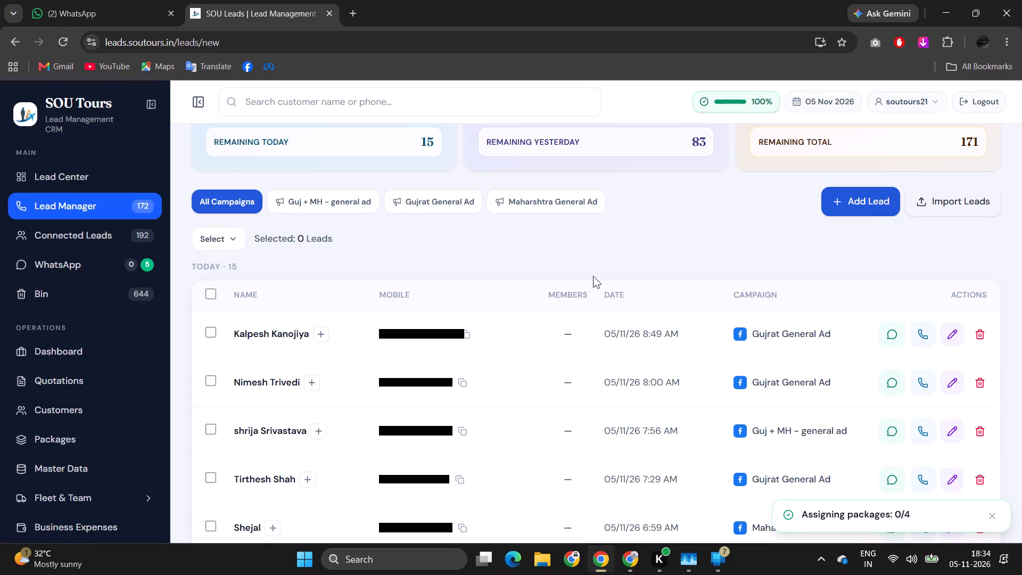
Check the Gujrat General Ad leads, then look through the new leads of all campaigns, from today's back to the older ones.
left_click(416, 191)
left_click(224, 204)
scroll(337, 290, "down", 3)
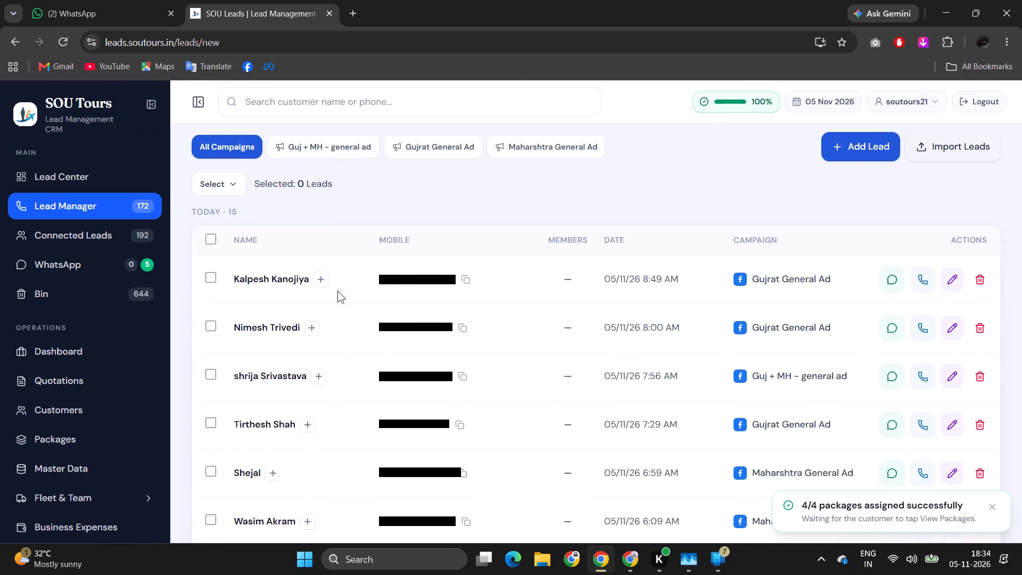
scroll(337, 291, "down", 19)
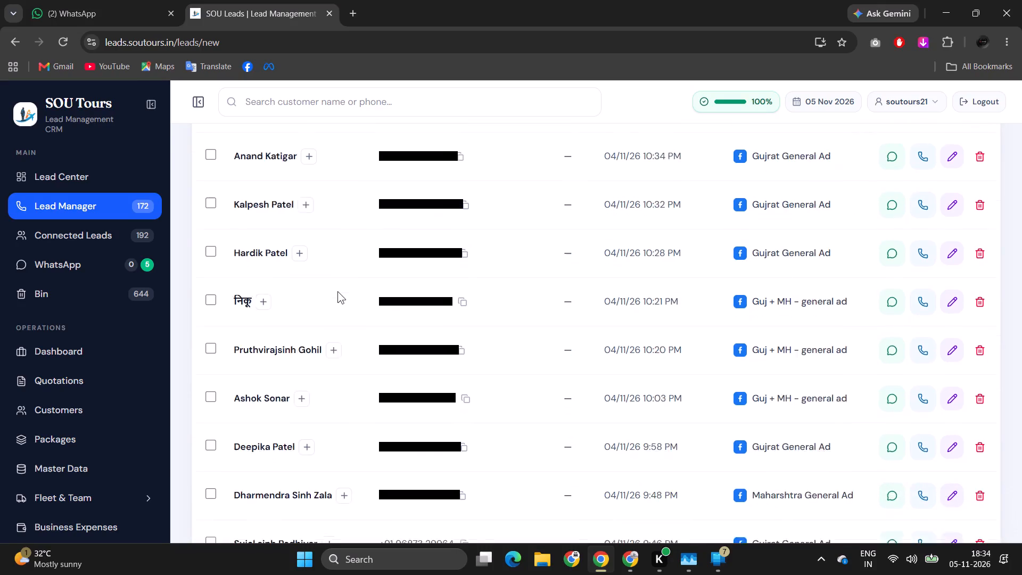
scroll(337, 291, "down", 20)
scroll(337, 291, "down", 20)
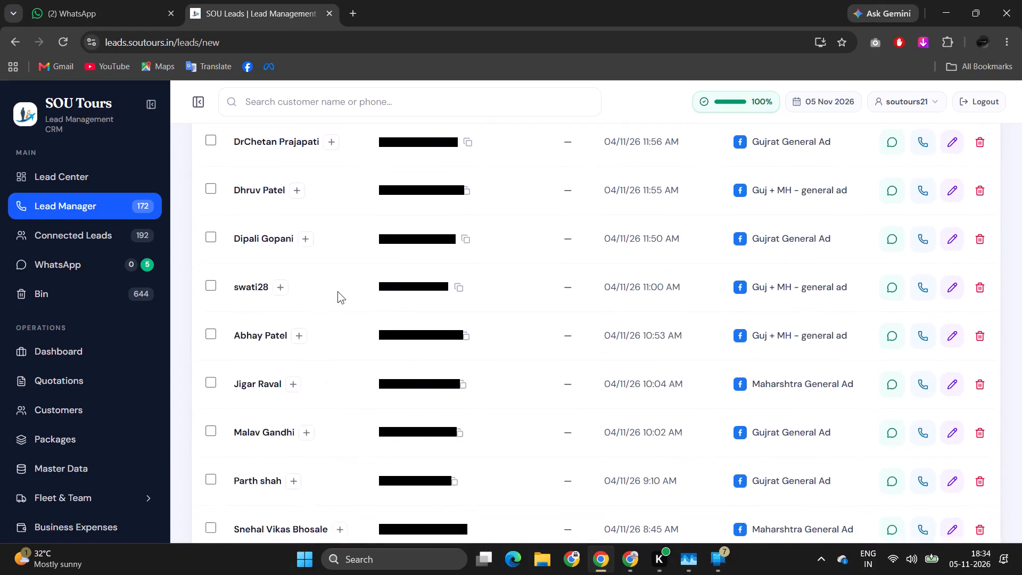
scroll(337, 291, "down", 15)
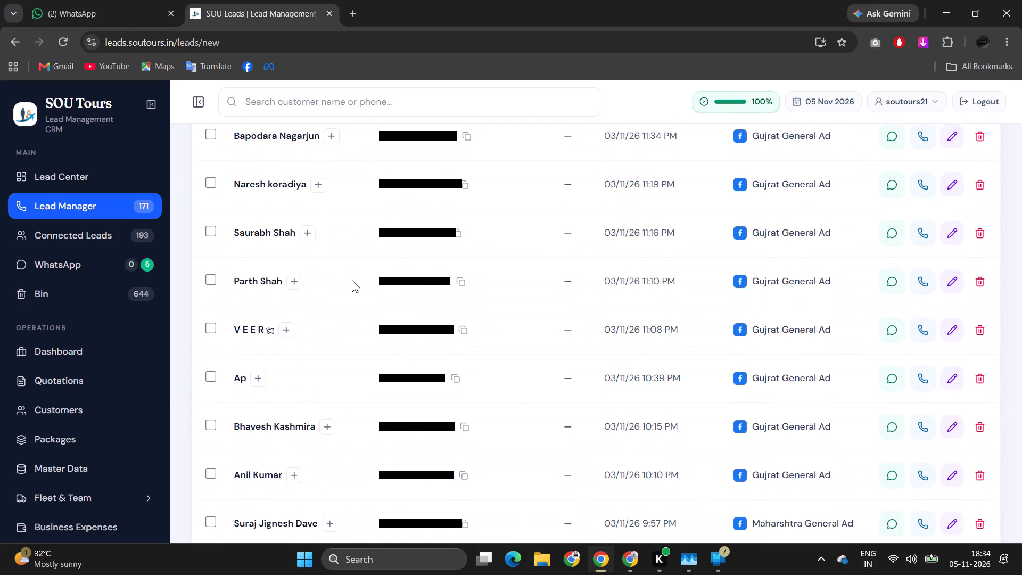
scroll(352, 280, "up", 9)
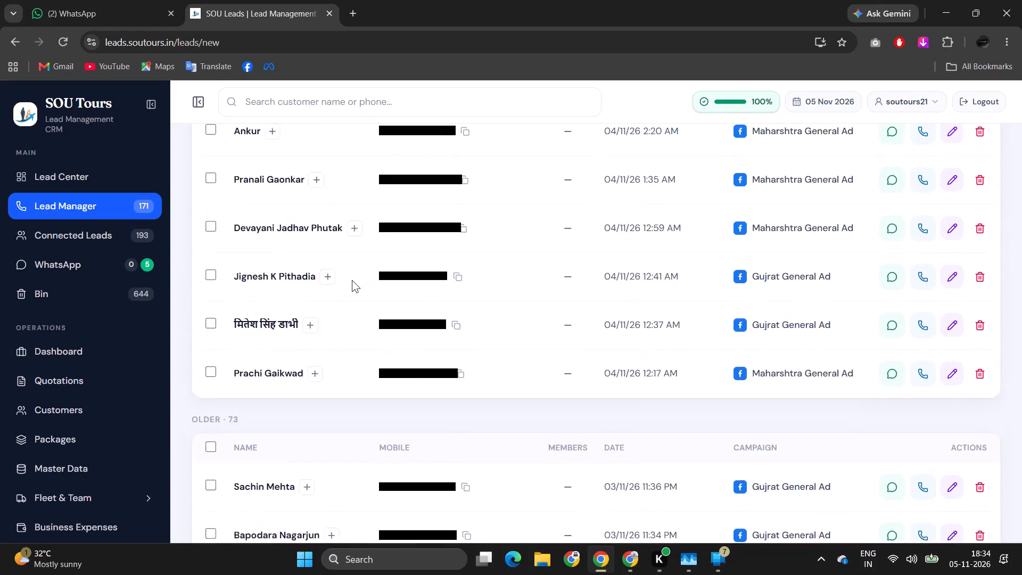
scroll(352, 280, "up", 20)
scroll(352, 280, "up", 15)
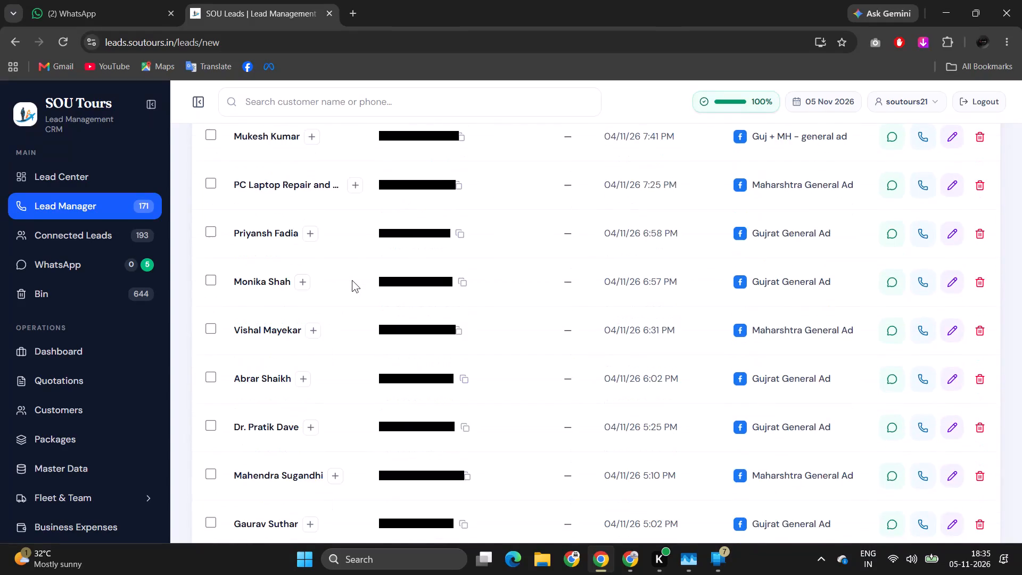
scroll(352, 280, "up", 20)
scroll(352, 280, "up", 15)
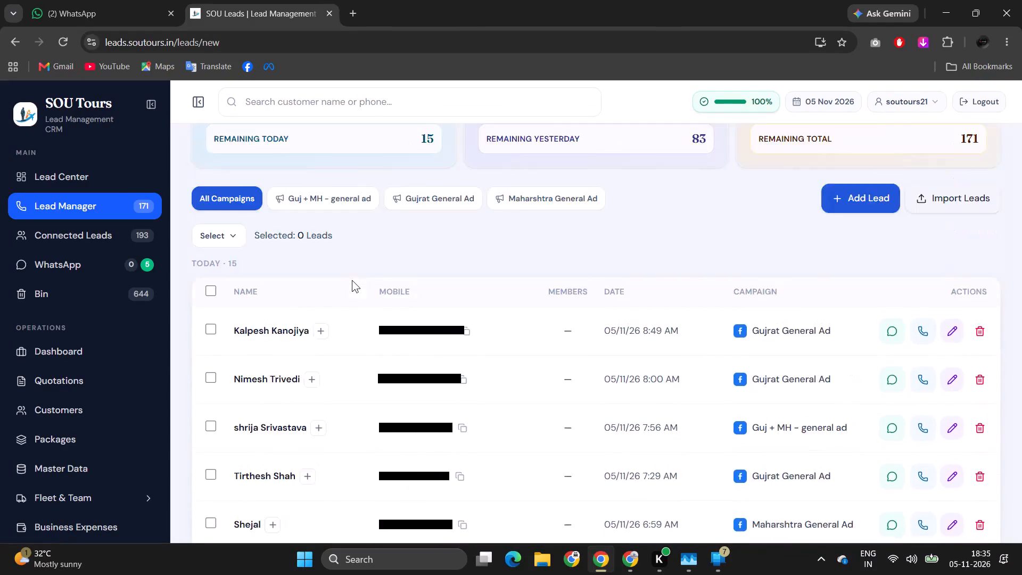
scroll(352, 280, "up", 9)
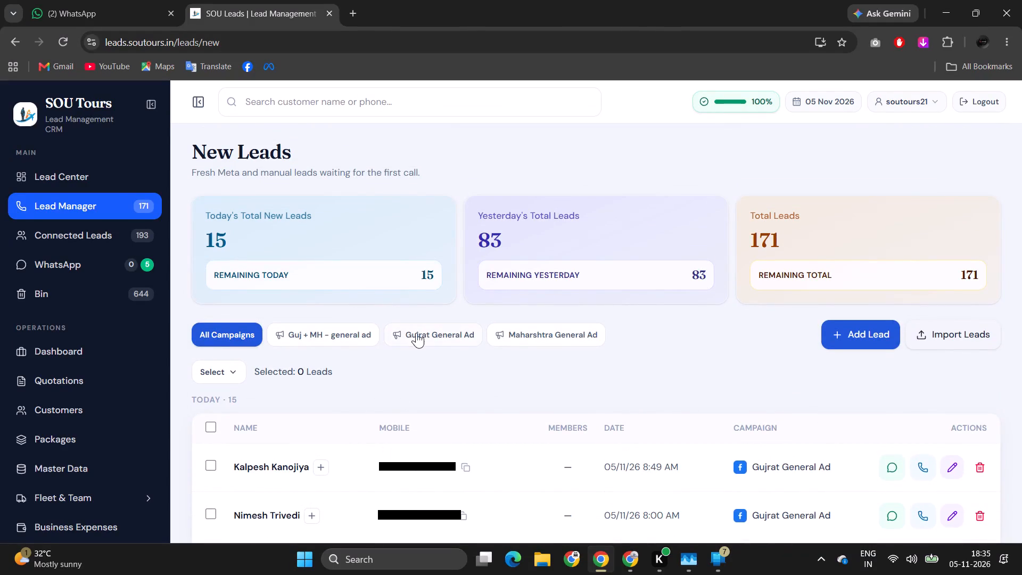
Filter the new leads to the Gujrat General Ad campaign and call today's newest lead, opening its call outcome choices.
left_click(415, 333)
scroll(415, 333, "down", 3)
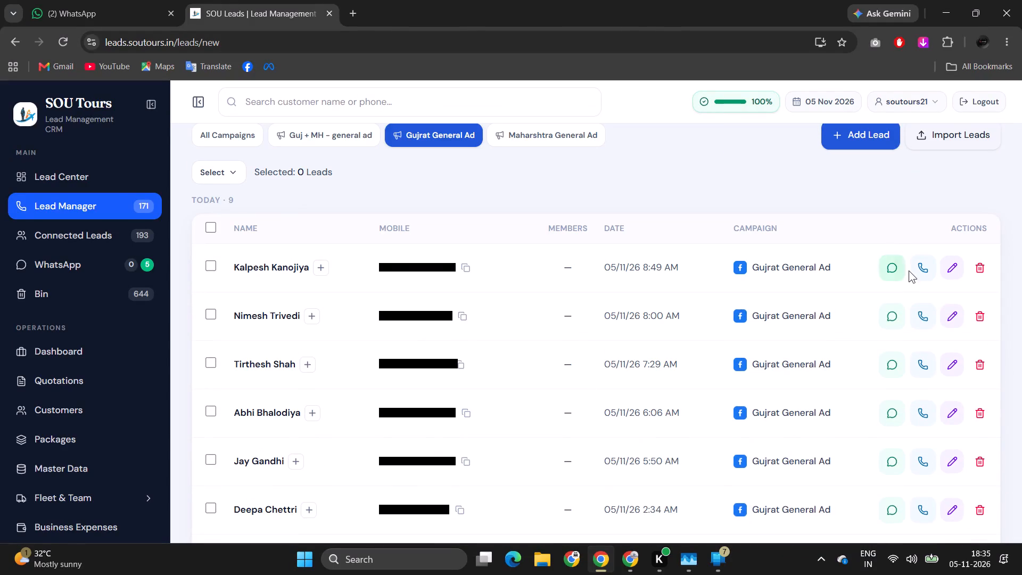
left_click(913, 270)
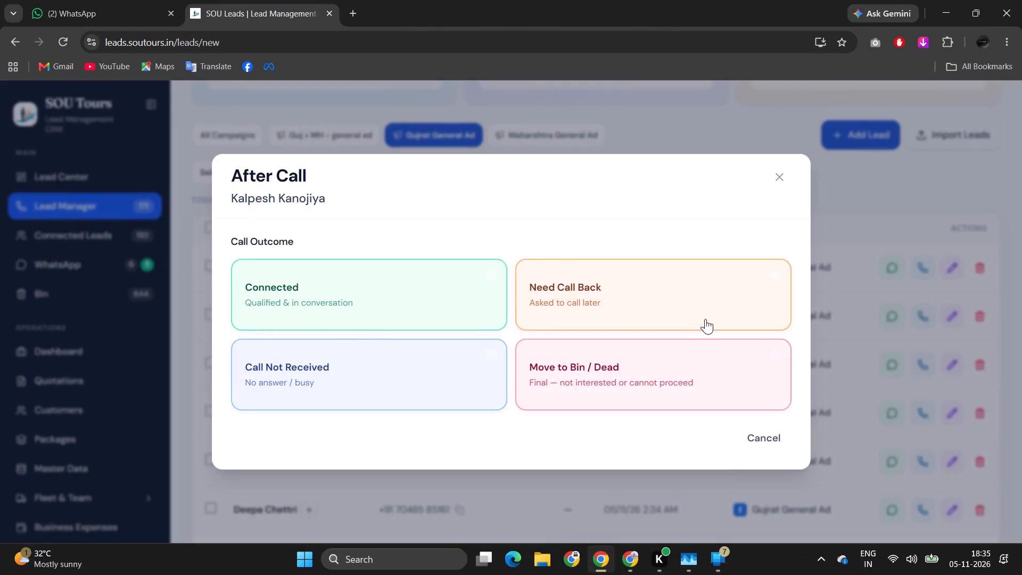
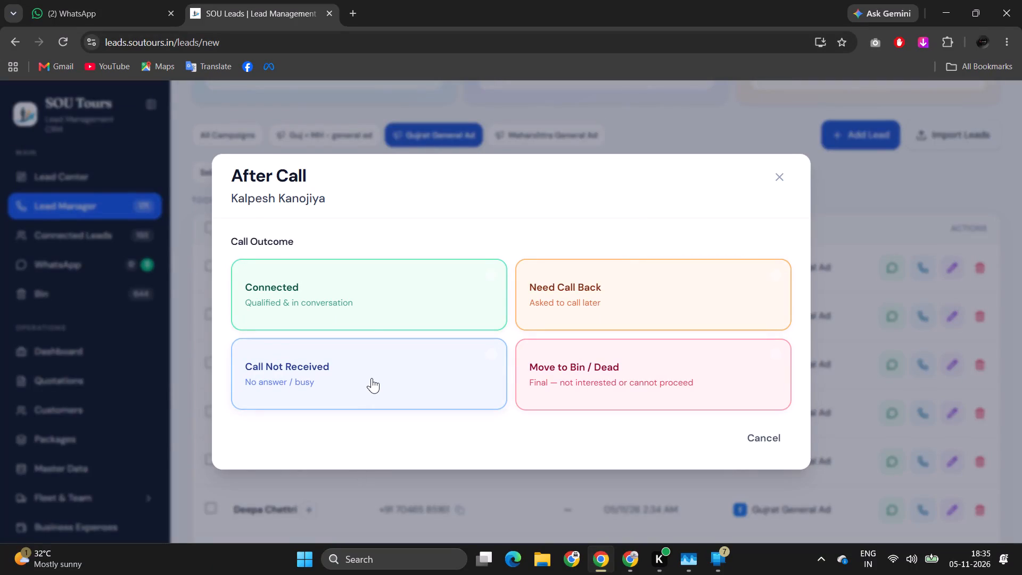
Mark the call as Connected and fill in the lead's details with preferred month November and 2 adults.
left_click(359, 268)
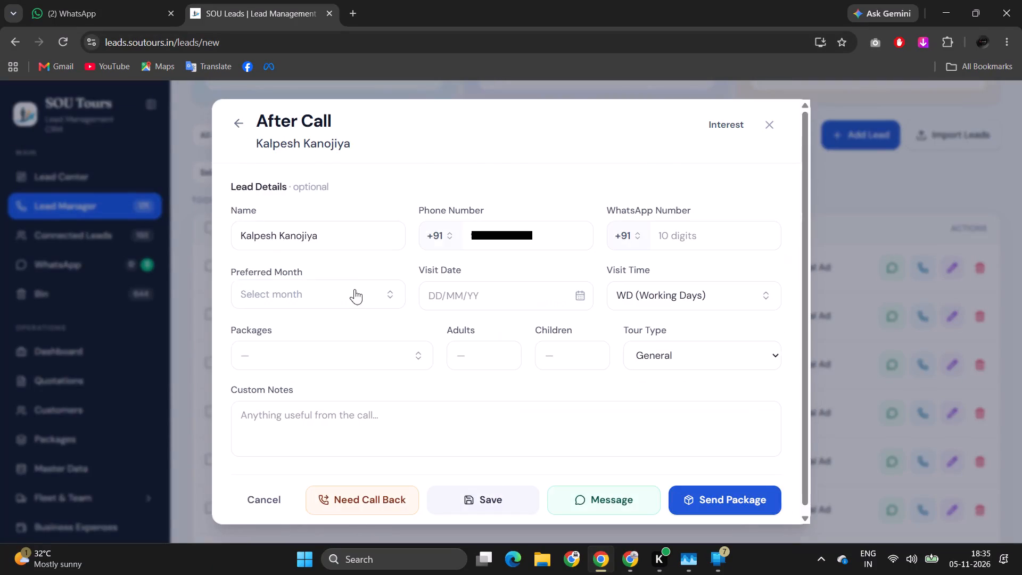
left_click(322, 282)
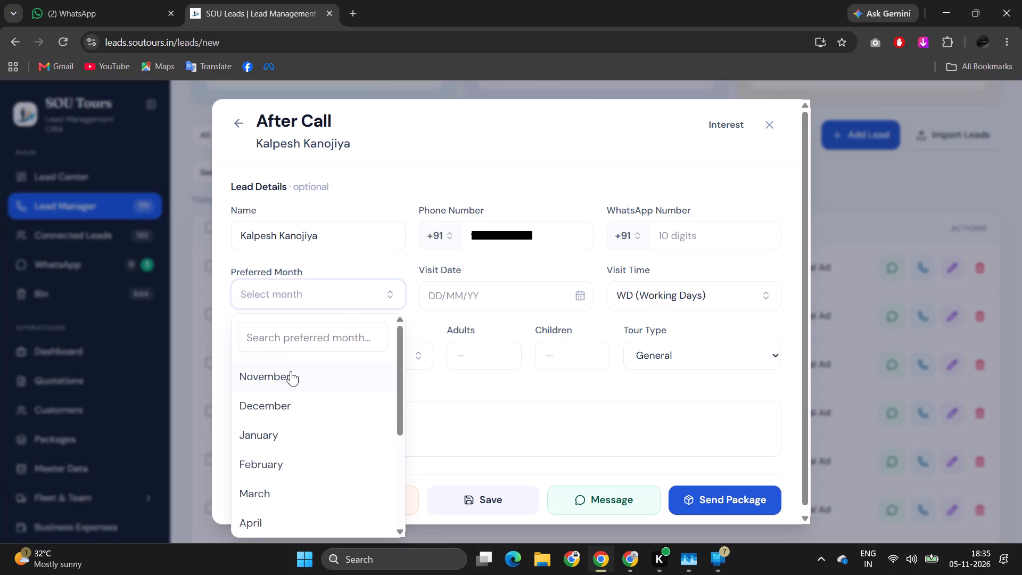
left_click(290, 371)
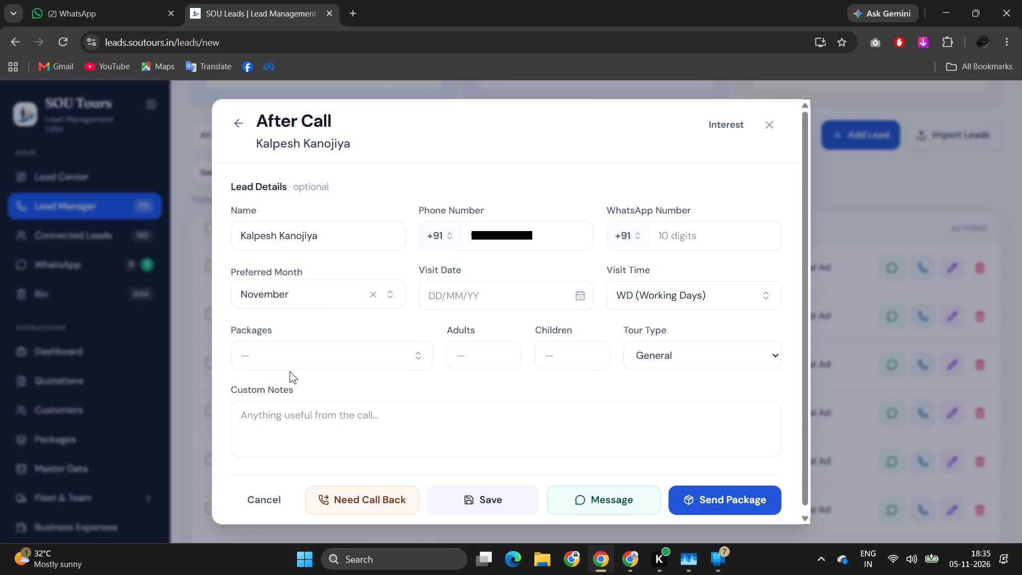
left_click(441, 298)
left_click(576, 301)
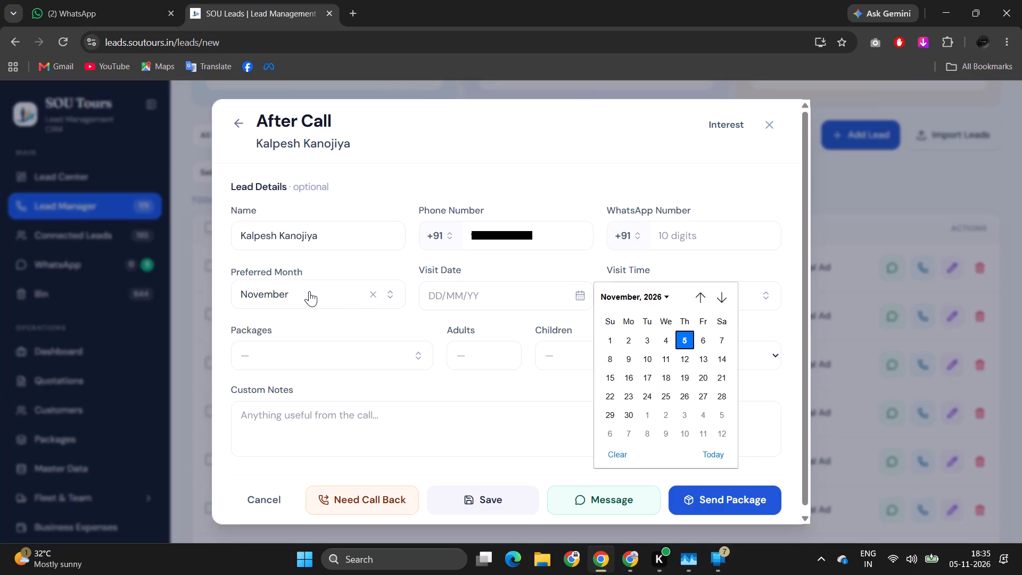
left_click(476, 349)
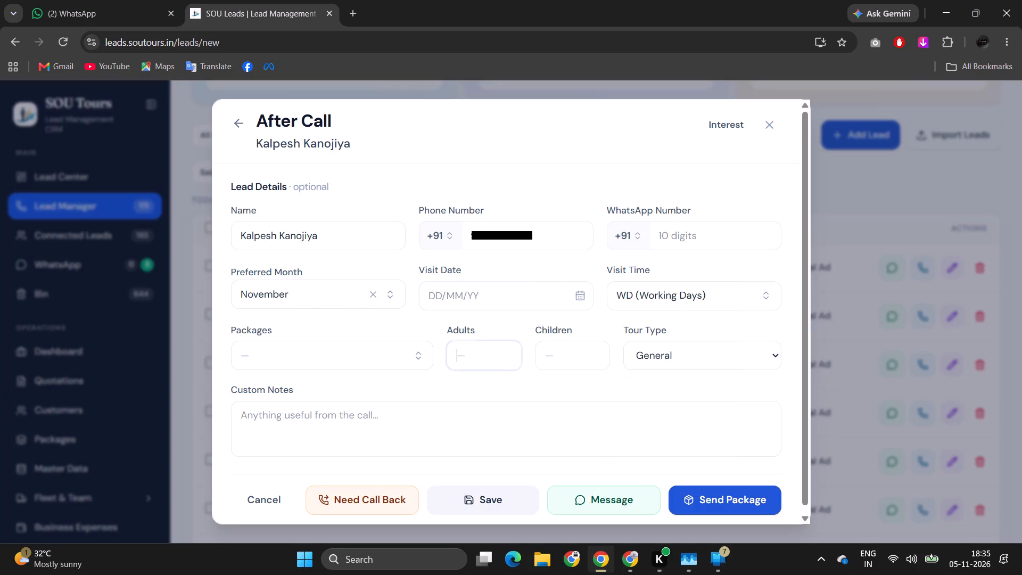
key("2")
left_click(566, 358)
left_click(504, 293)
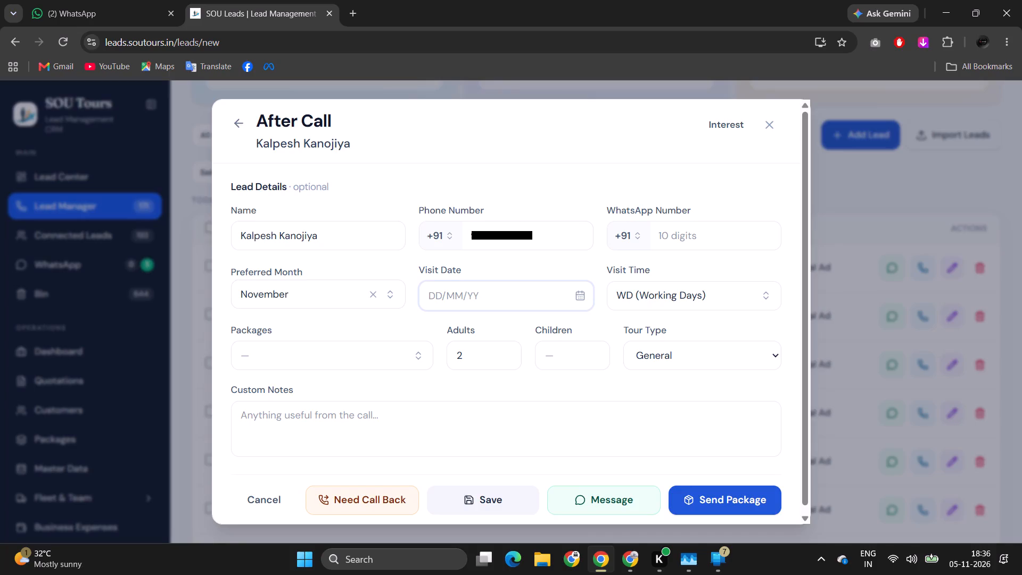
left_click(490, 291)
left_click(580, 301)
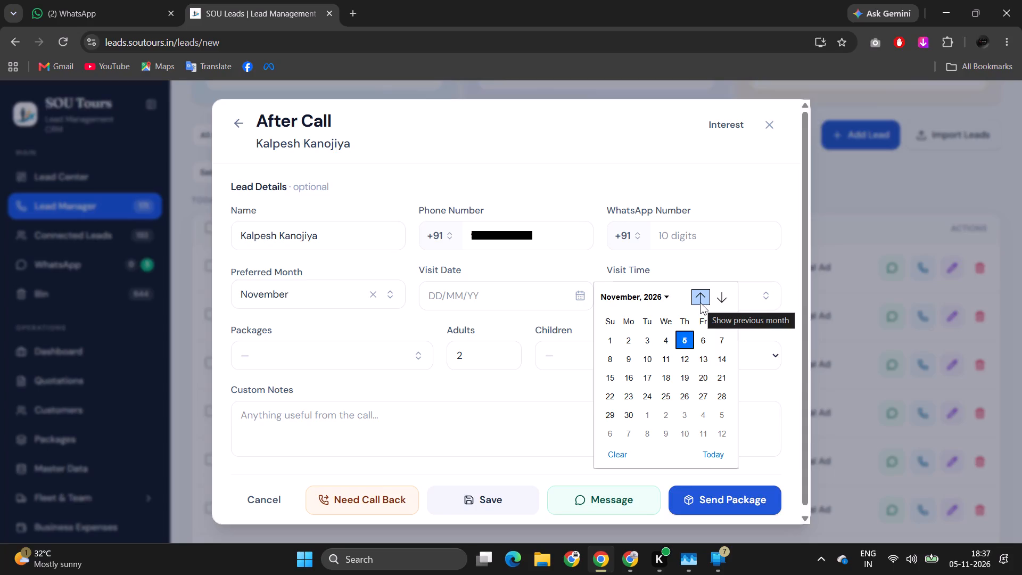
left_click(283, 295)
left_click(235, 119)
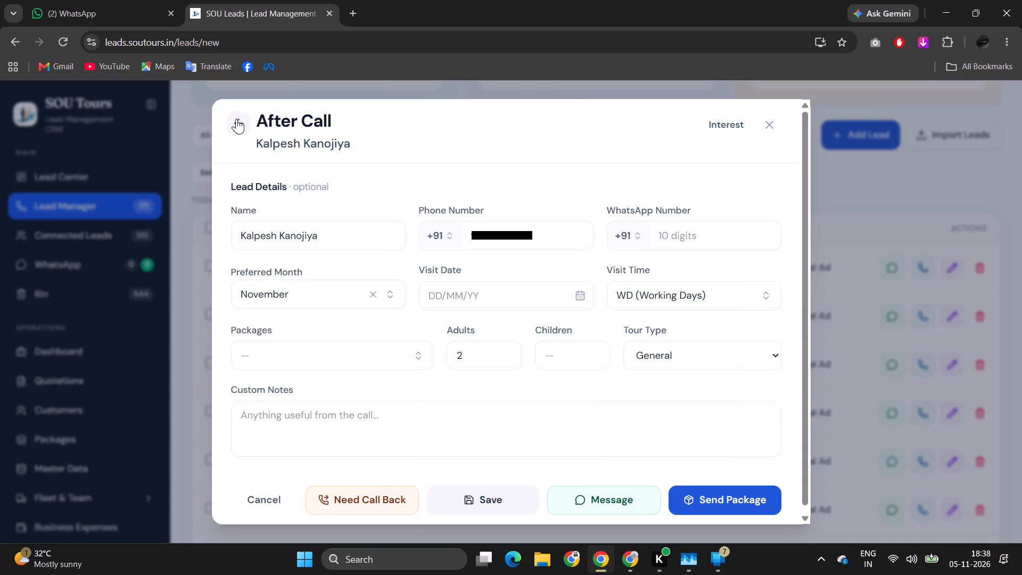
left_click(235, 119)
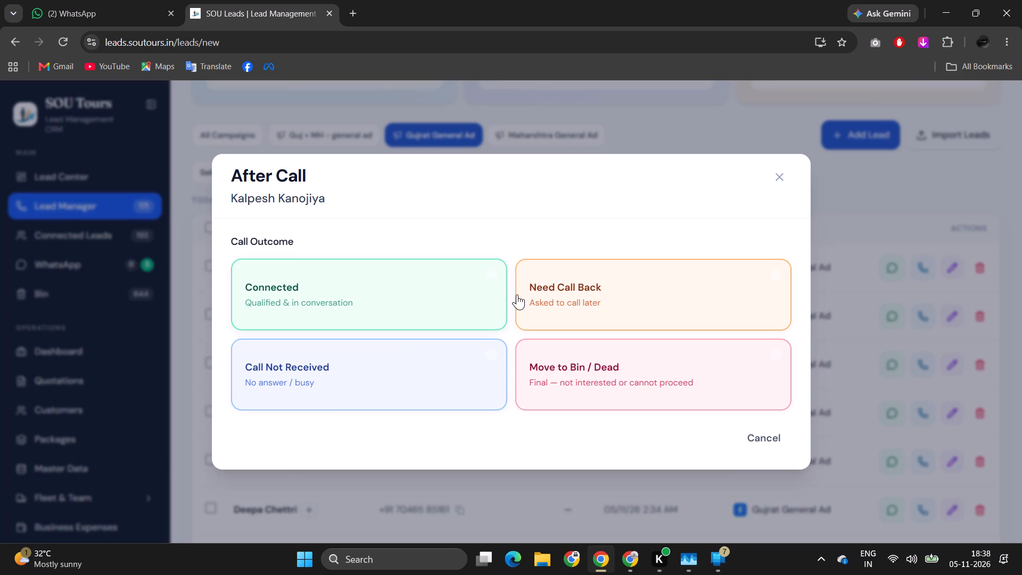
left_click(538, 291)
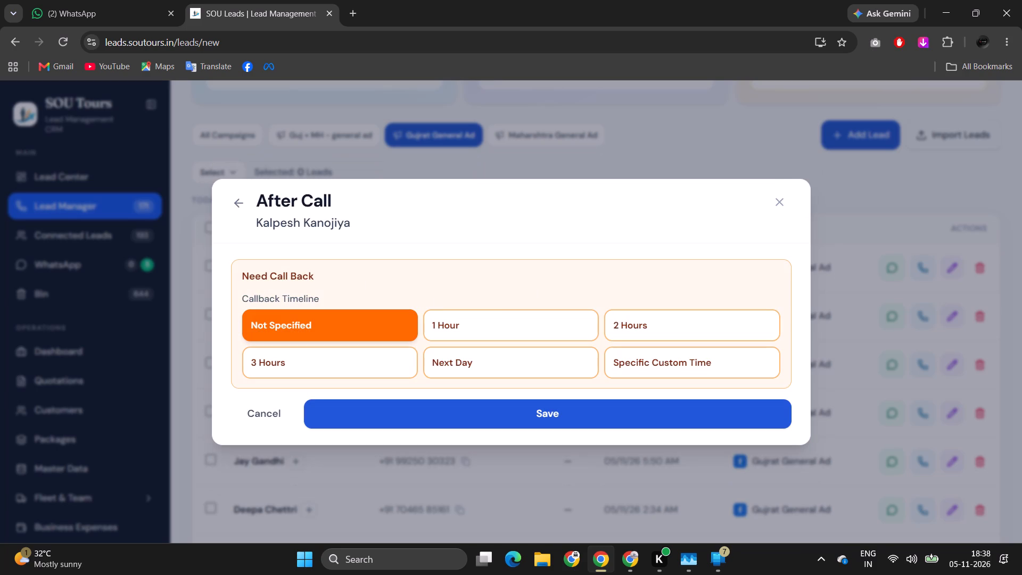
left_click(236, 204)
Choose the Connected outcome for the call, set the preferred month to January and enter 2 children.
left_click(298, 316)
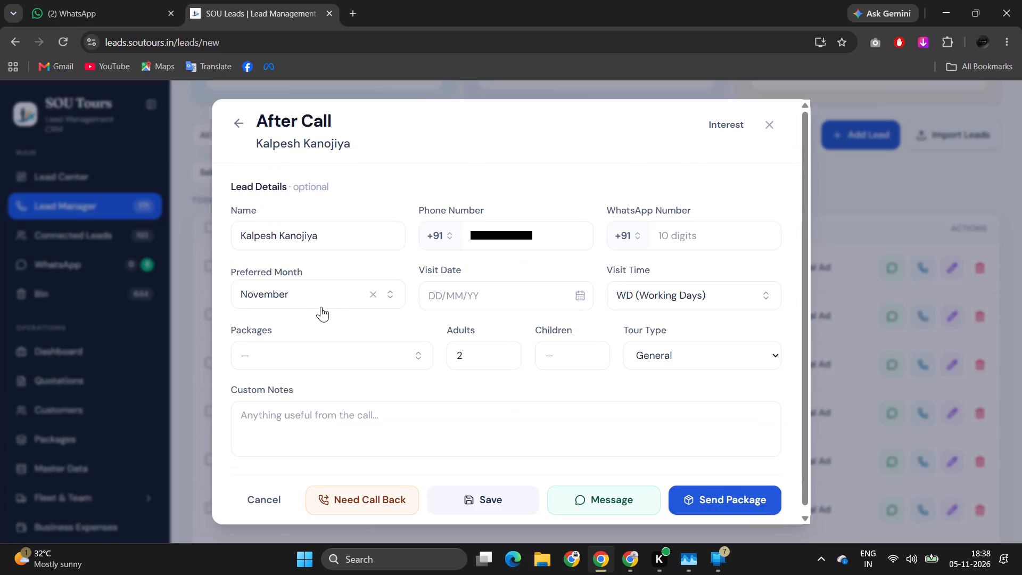
left_click(314, 302)
left_click(311, 430)
left_click(580, 352)
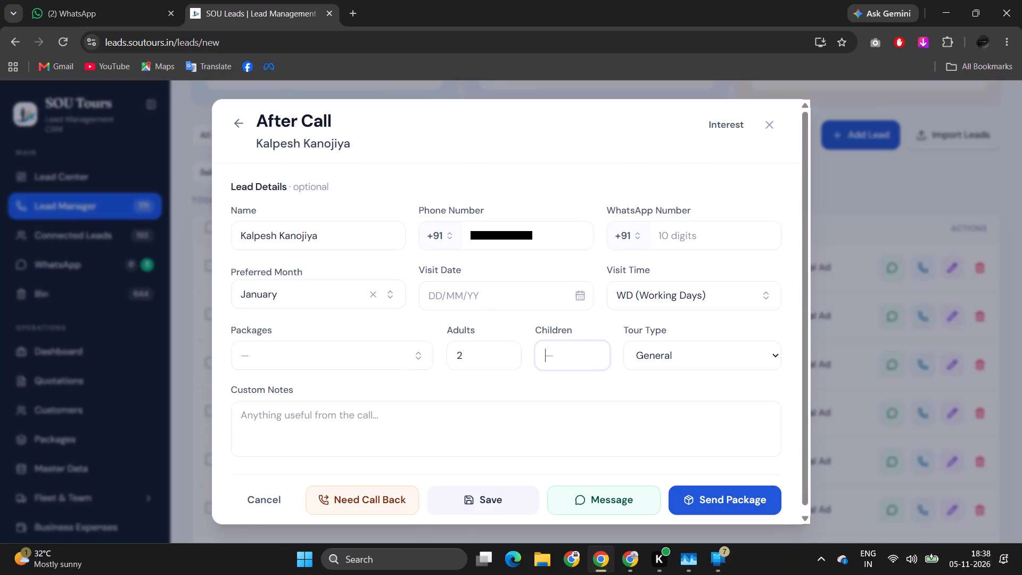
key("2")
left_click(571, 301)
Proceed to sending a package and save it as Send Customised Later with the customisation note "january surat".
left_click(711, 498)
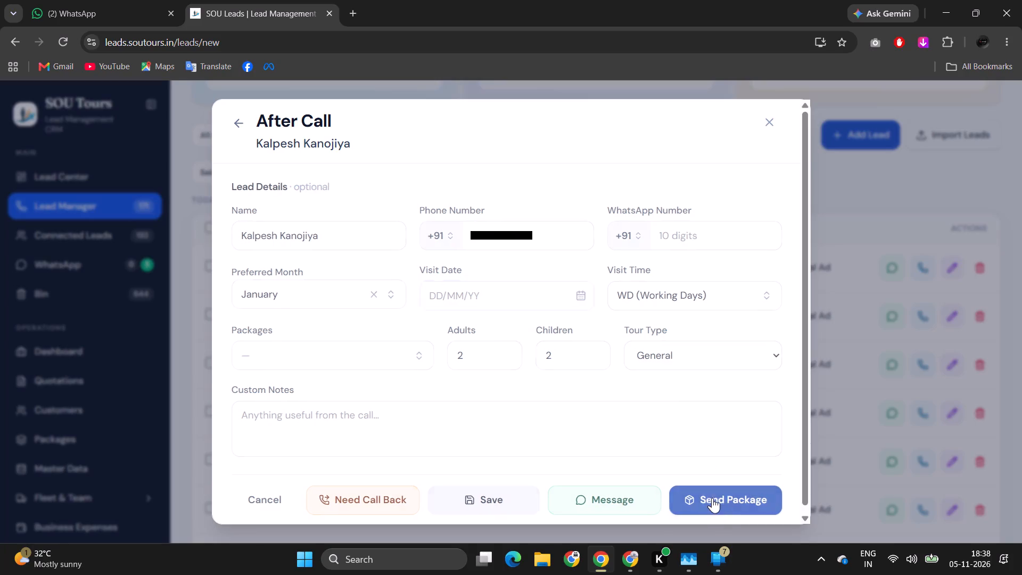
left_click(376, 304)
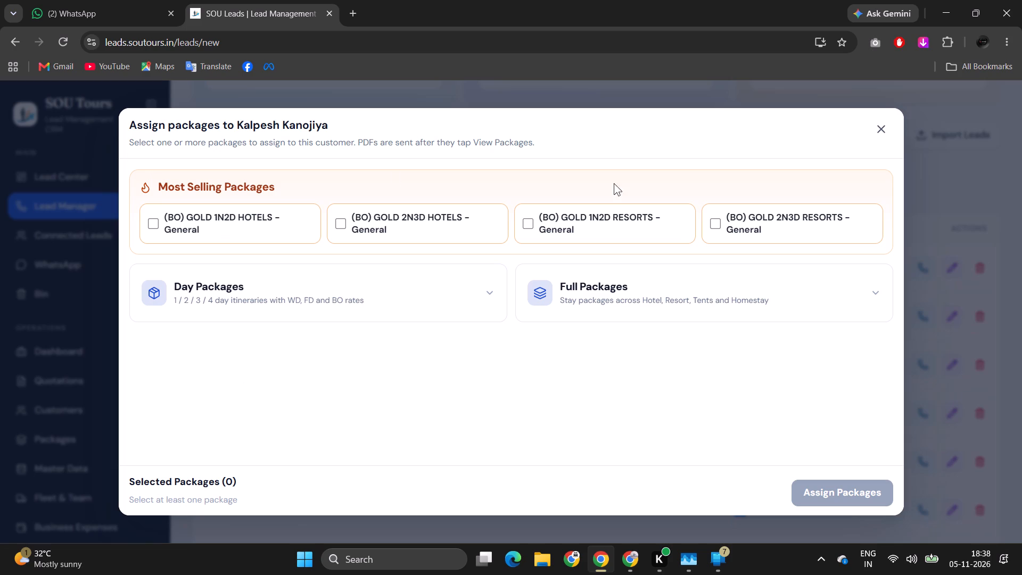
left_click(875, 130)
left_click(389, 387)
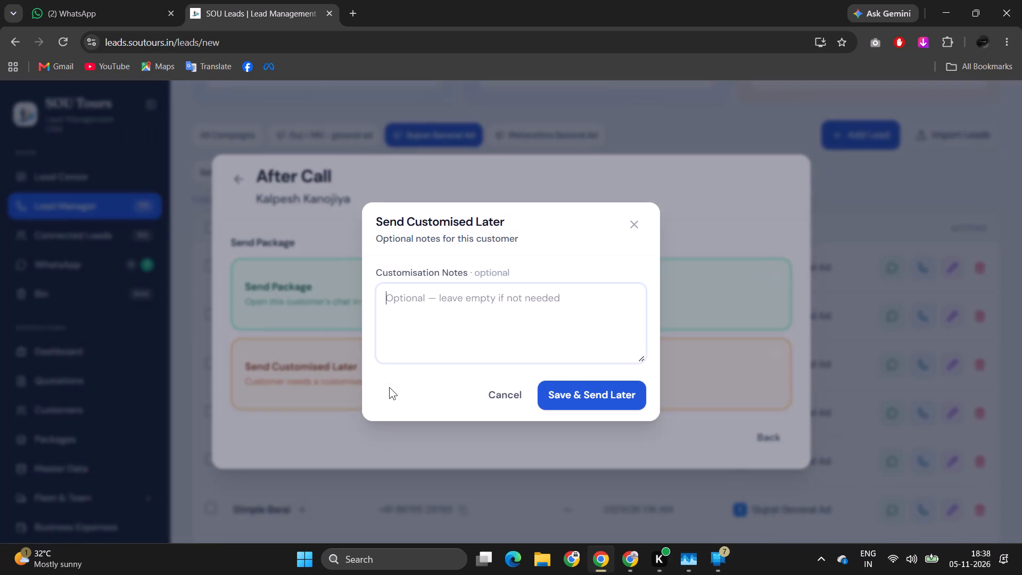
left_click(435, 298)
type("january")
key("space")
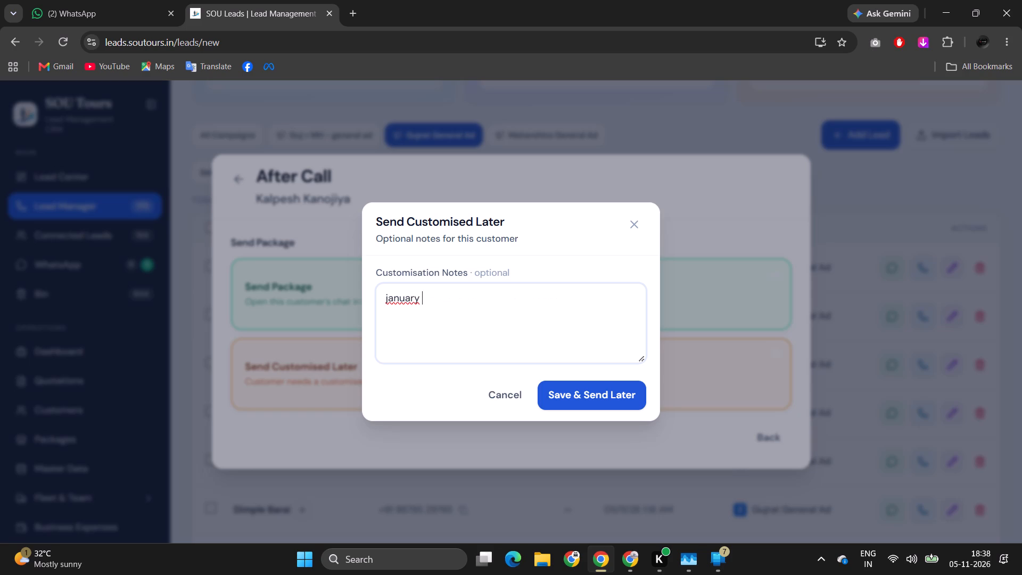
type("surat")
key("space")
key("Return")
left_click(605, 398)
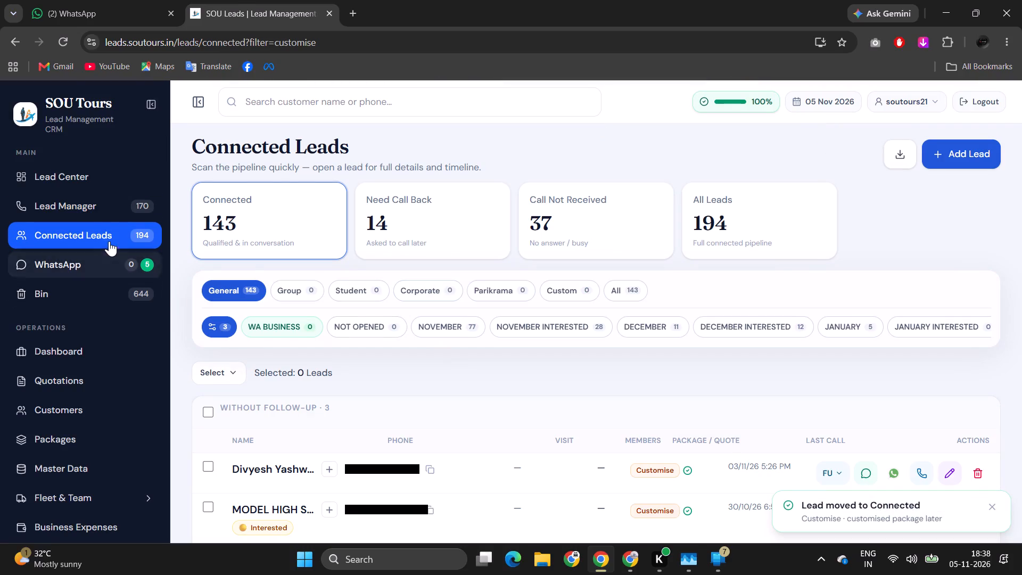
Open the Connected Leads list.
left_click(92, 225)
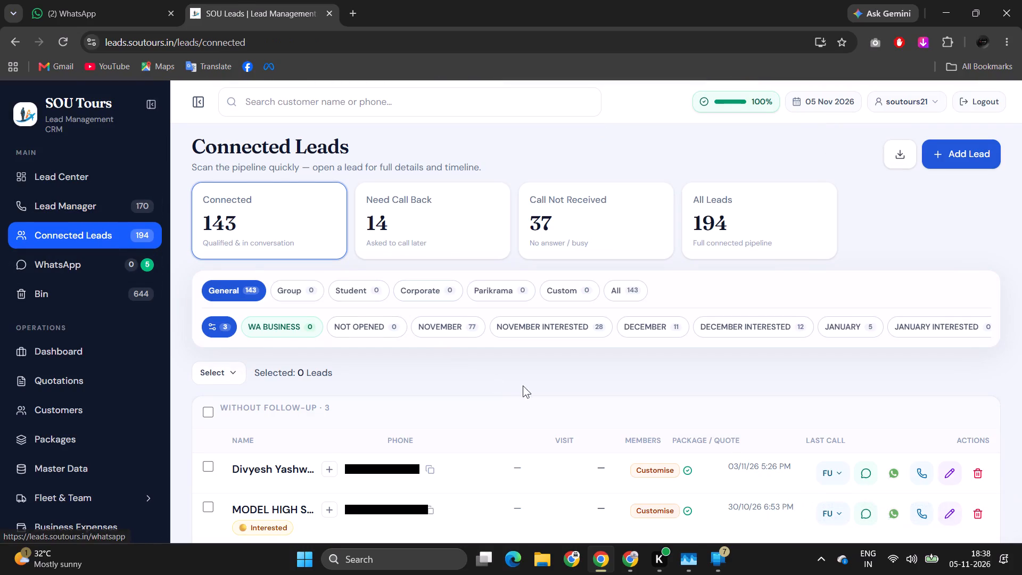
Open the Lead Manager's list of new leads.
left_click(101, 207)
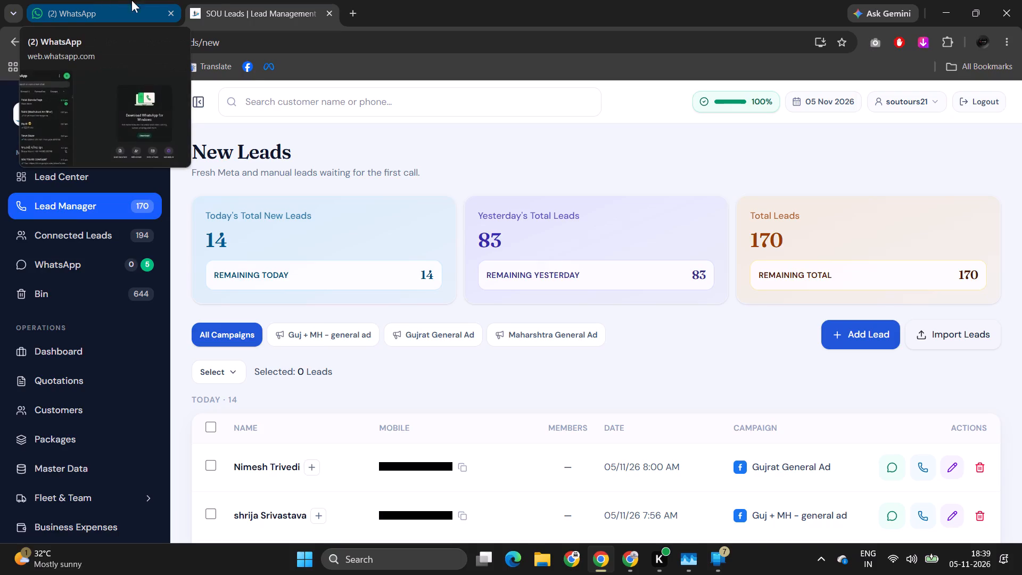
Open YouTube in a new browser tab and place the cursor in its search field.
left_click(350, 14)
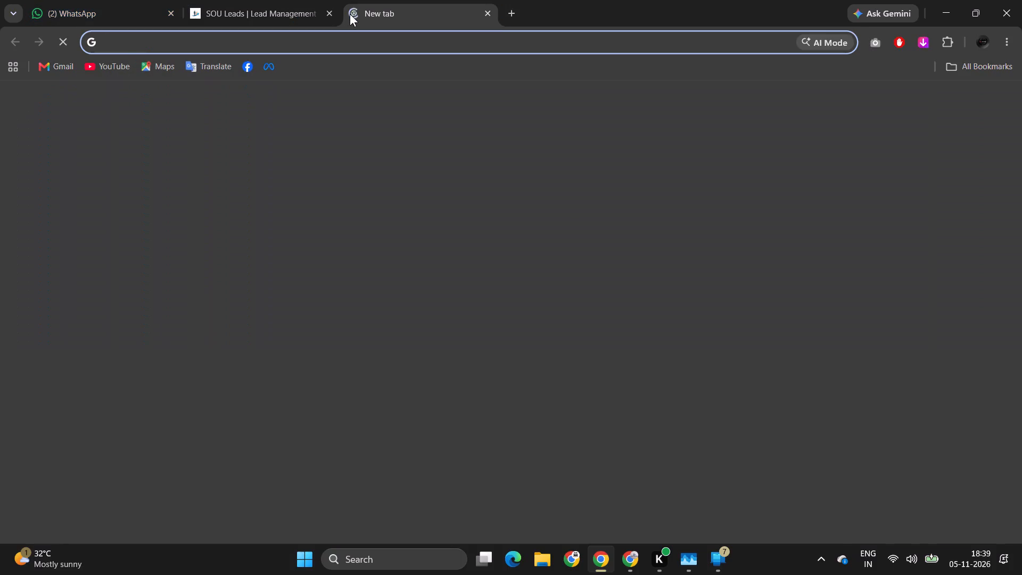
left_click(425, 396)
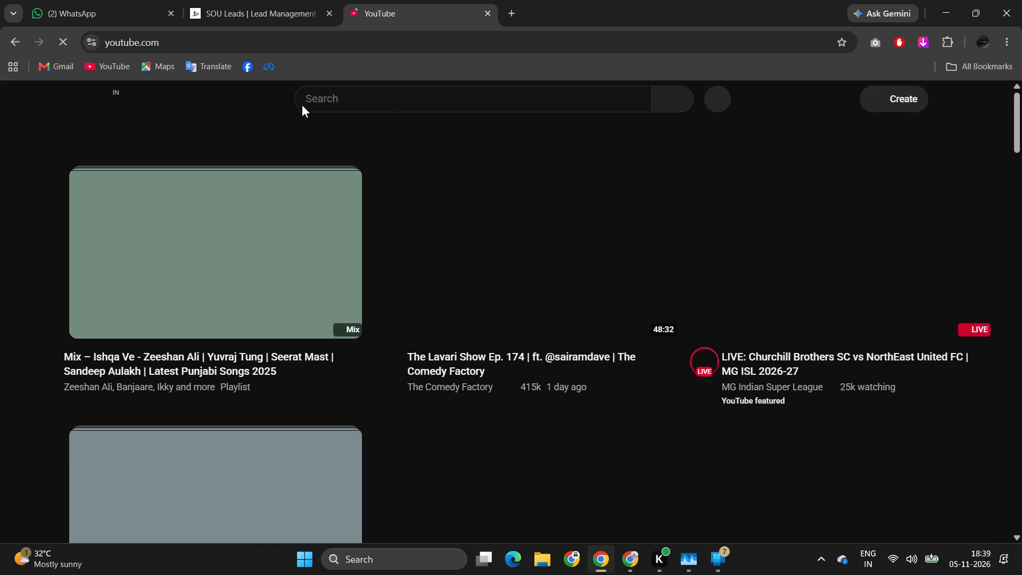
left_click_drag(372, 93, 364, 105)
double_click(362, 105)
double_click(357, 102)
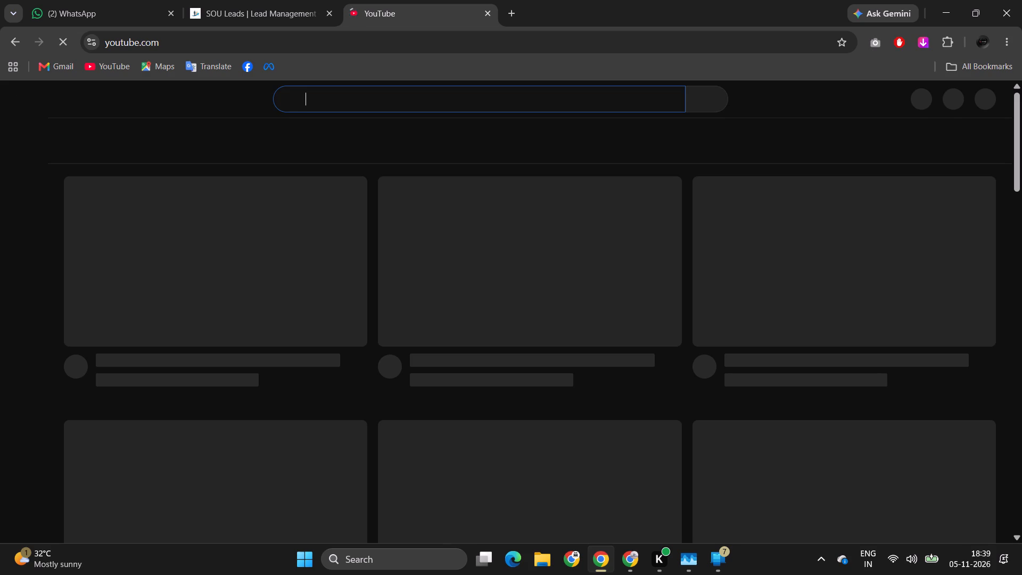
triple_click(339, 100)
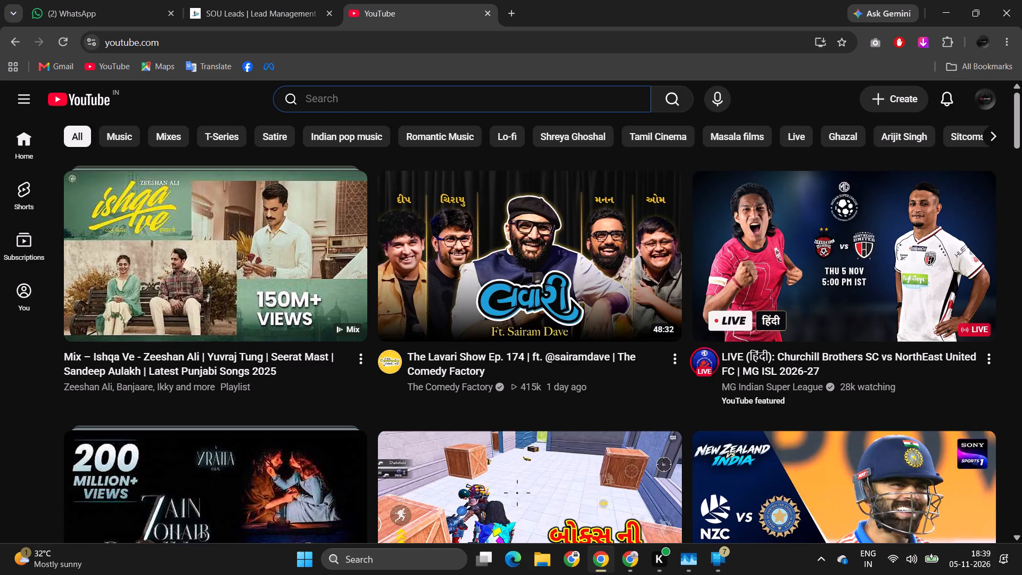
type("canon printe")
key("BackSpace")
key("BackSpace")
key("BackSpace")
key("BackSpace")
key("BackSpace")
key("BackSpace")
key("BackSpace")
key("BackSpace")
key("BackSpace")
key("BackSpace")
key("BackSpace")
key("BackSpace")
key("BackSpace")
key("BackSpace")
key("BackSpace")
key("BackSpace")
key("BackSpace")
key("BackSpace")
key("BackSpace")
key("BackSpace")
Search YouTube for "epson printer colour print nahi bata ragha" and look through the results.
type("epson printer d")
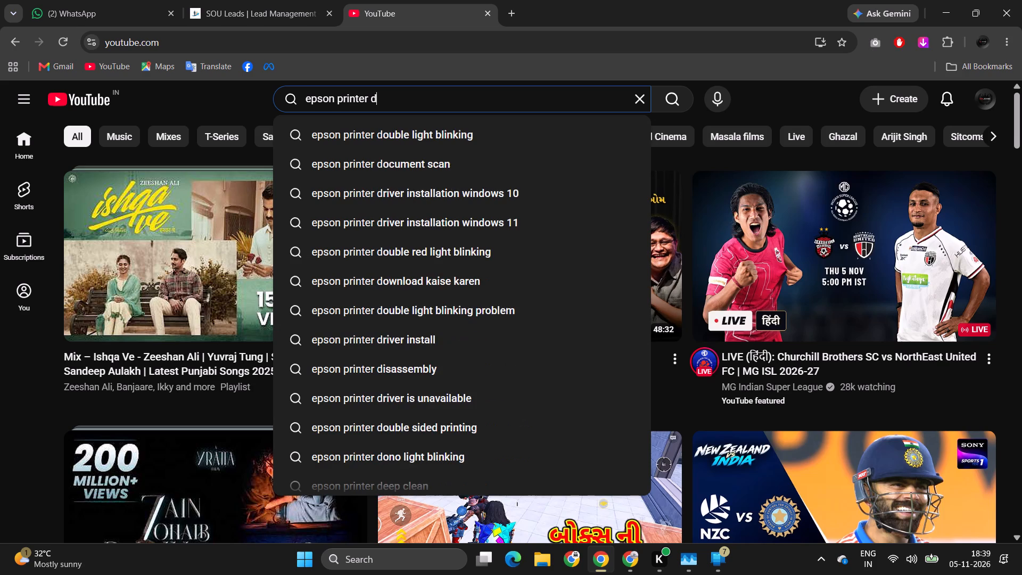
key("BackSpace")
type("colour print")
key("space")
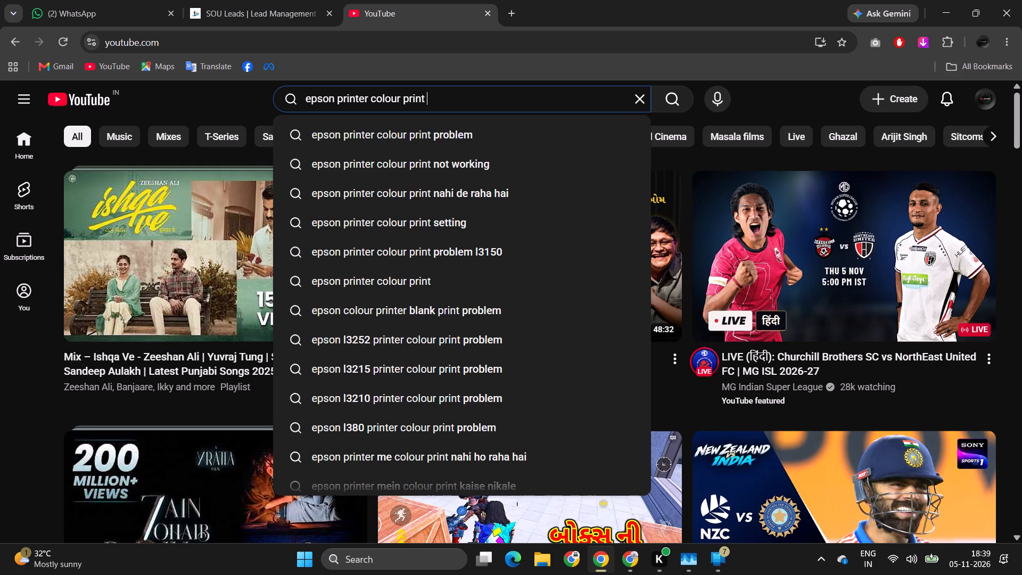
type("nahi")
key("space")
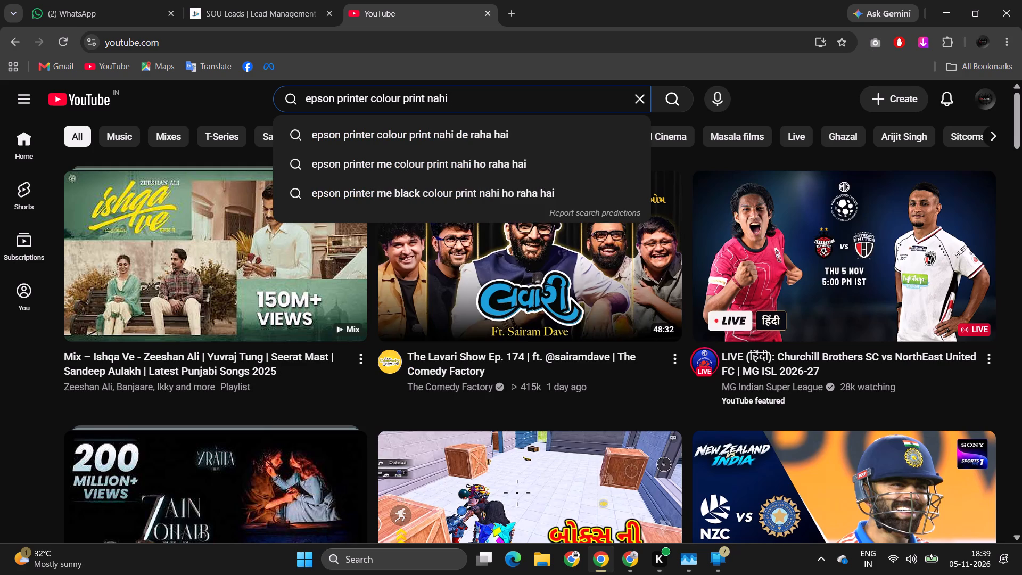
type("bata ragha")
key("space")
key("Return")
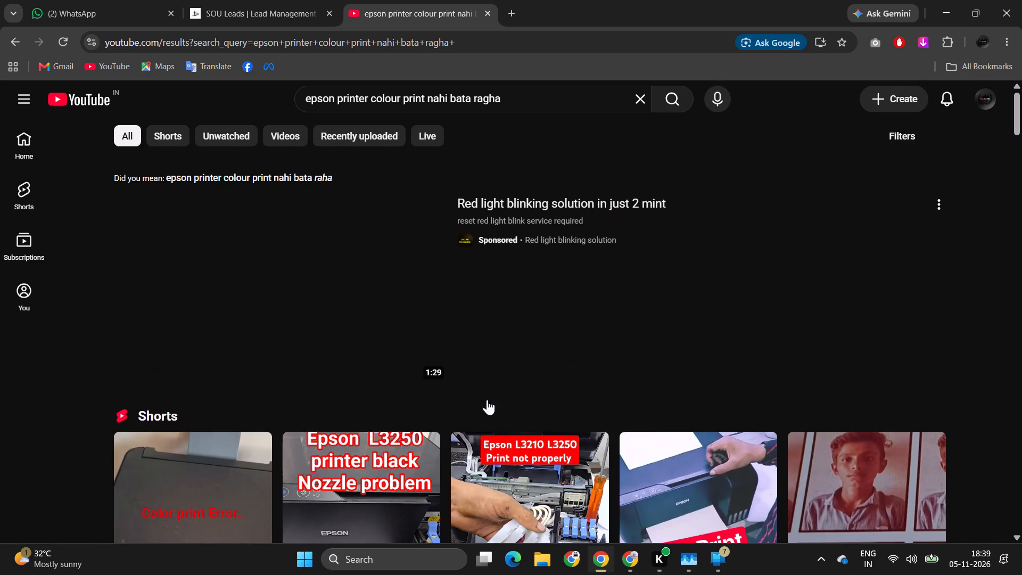
scroll(499, 336, "down", 2)
scroll(502, 248, "down", 2)
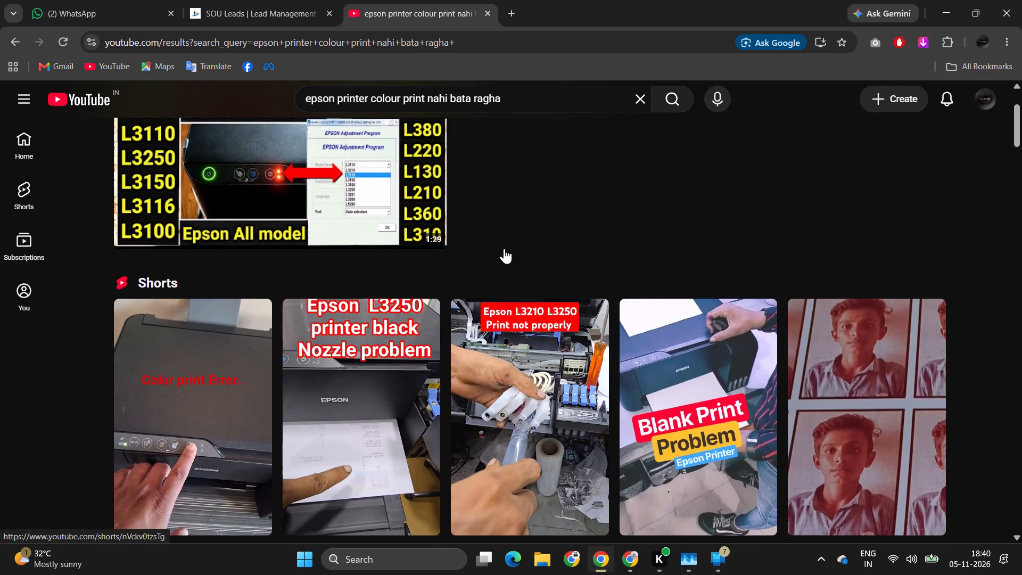
scroll(503, 249, "down", 3)
scroll(345, 429, "down", 5)
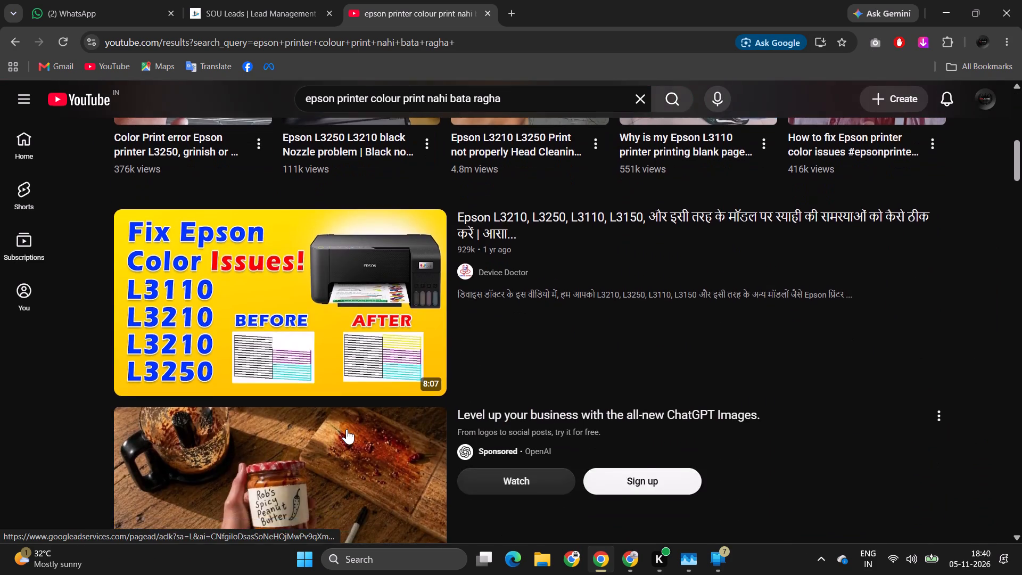
scroll(345, 429, "up", 5)
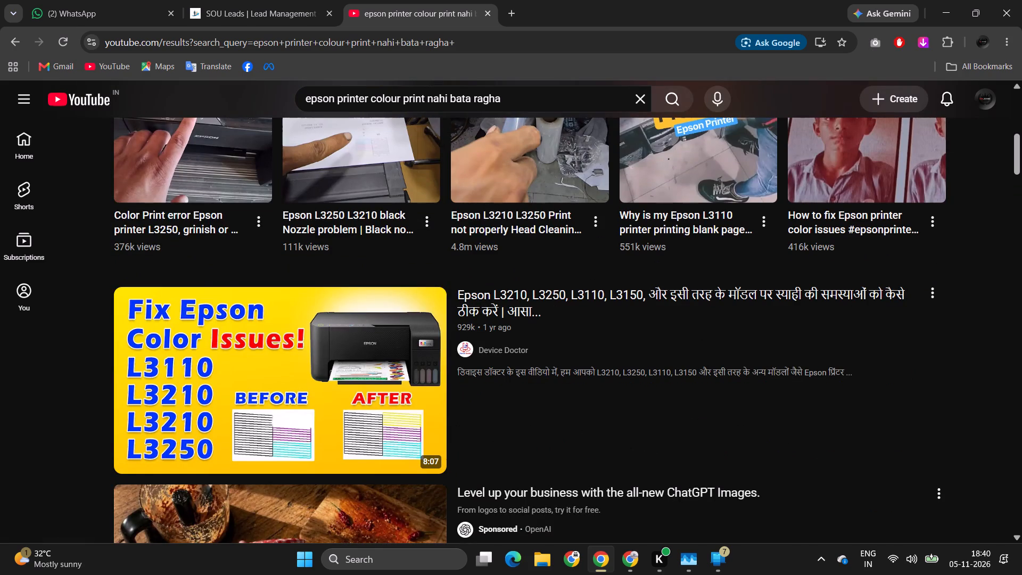
Refine the video search to "epson printer colour print nahi bata raha in pc".
left_click(504, 101)
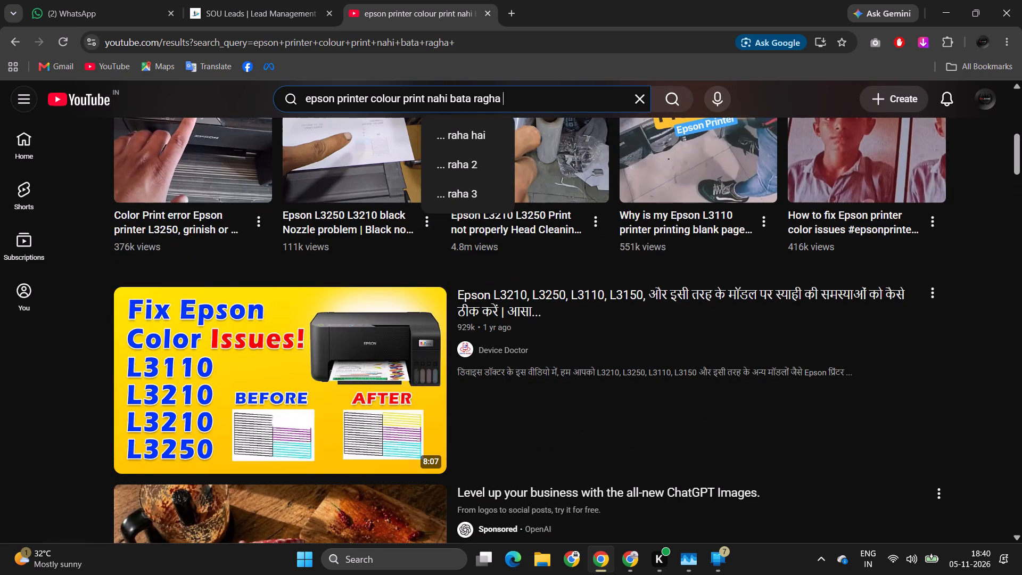
key("BackSpace")
key("BackSpace")
key("BackSpace")
key("BackSpace")
key("BackSpace")
key("BackSpace")
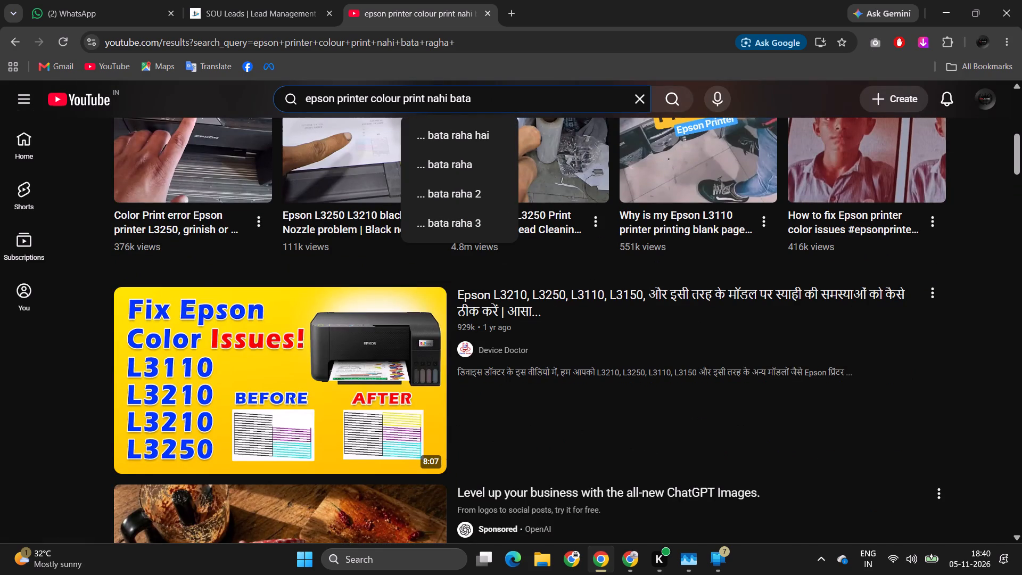
type("raha in pc")
key("space")
key("space")
key("Return")
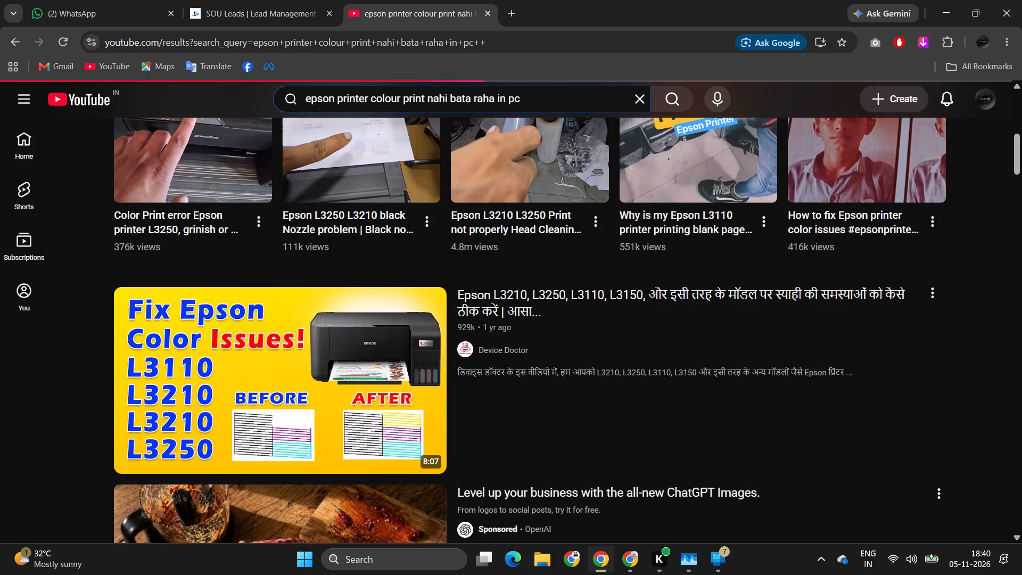